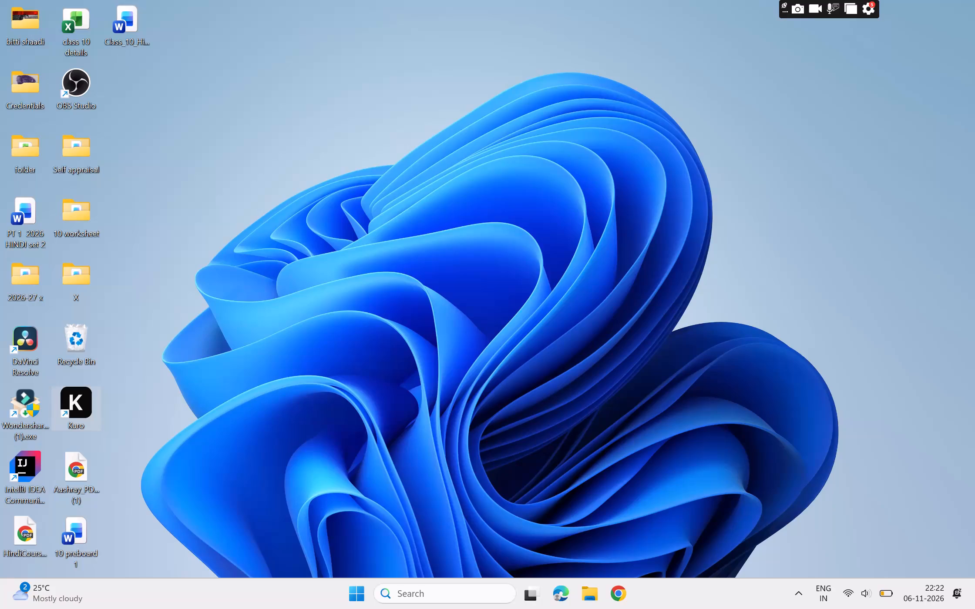
Open the Google Chrome browser.
{"action": "left_click", "coordinate": [616, 593]}
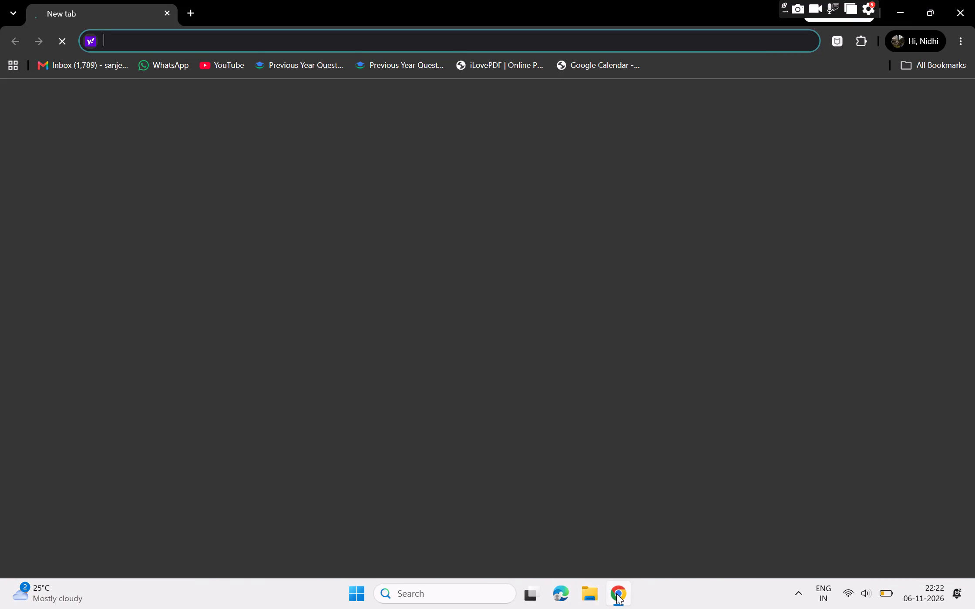
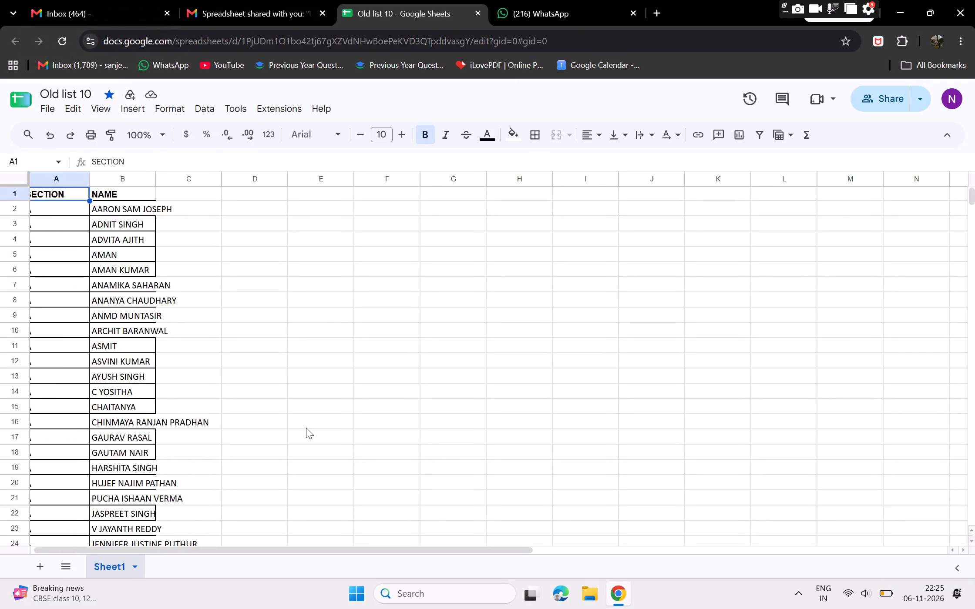
Look through the section and name lists in the Old list 10 spreadsheet, covering the first section and the start of the second.
{"action": "scroll", "coordinate": [306, 428], "scroll_direction": "down", "scroll_amount": 8}
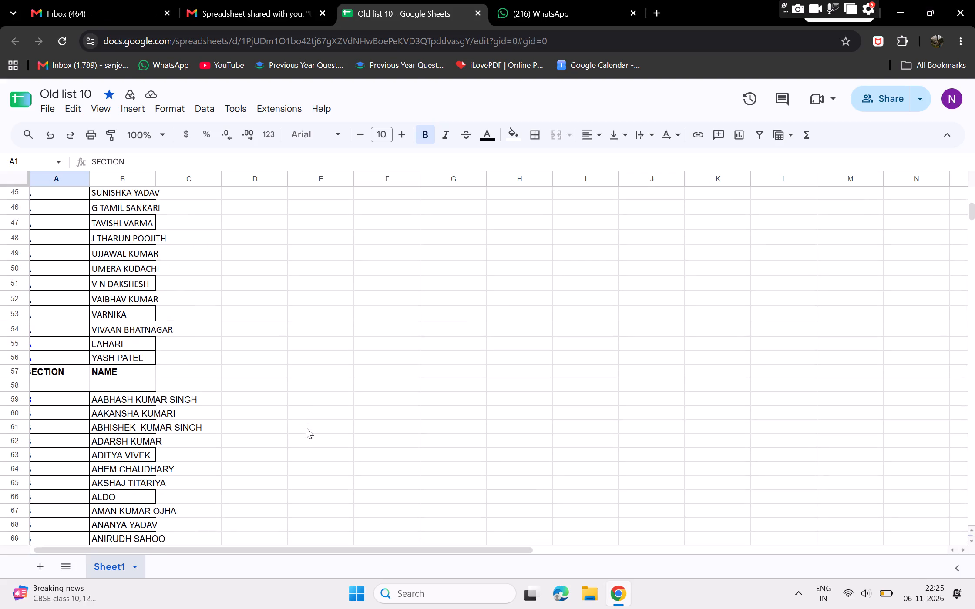
{"action": "scroll", "coordinate": [306, 428], "scroll_direction": "up", "scroll_amount": 1}
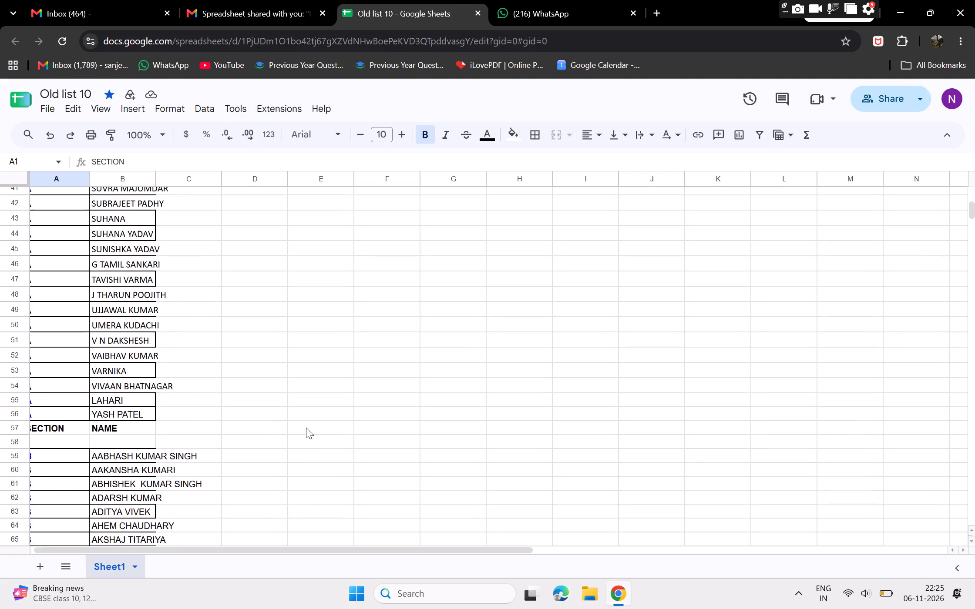
{"action": "scroll", "coordinate": [306, 428], "scroll_direction": "up", "scroll_amount": 3}
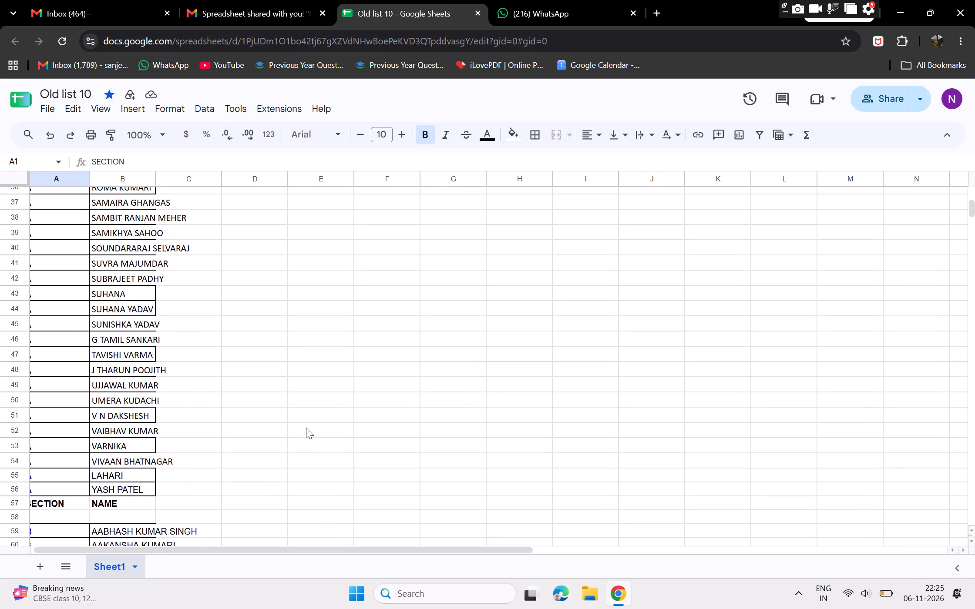
{"action": "scroll", "coordinate": [306, 428], "scroll_direction": "up", "scroll_amount": 1}
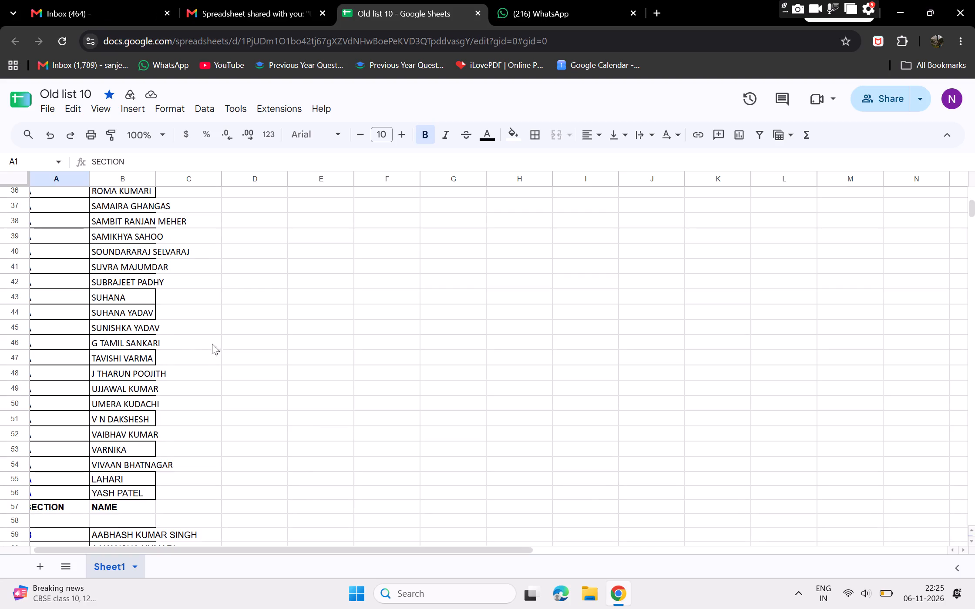
{"action": "scroll", "coordinate": [205, 278], "scroll_direction": "up", "scroll_amount": 5}
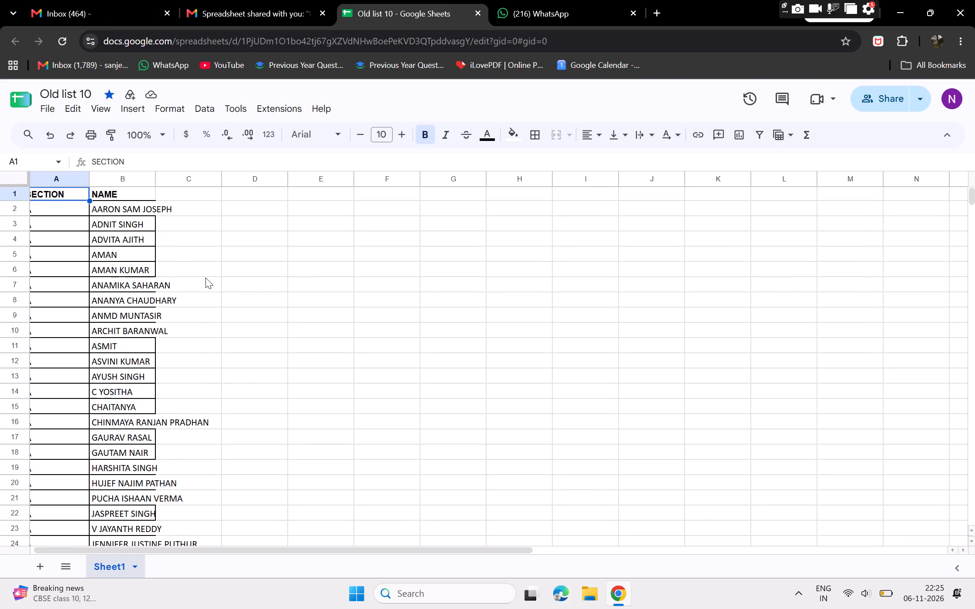
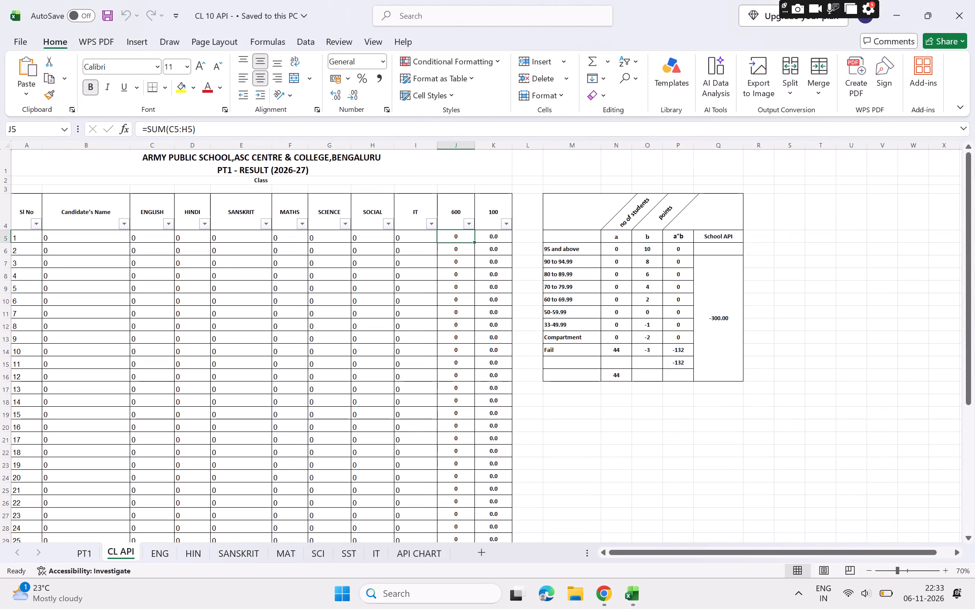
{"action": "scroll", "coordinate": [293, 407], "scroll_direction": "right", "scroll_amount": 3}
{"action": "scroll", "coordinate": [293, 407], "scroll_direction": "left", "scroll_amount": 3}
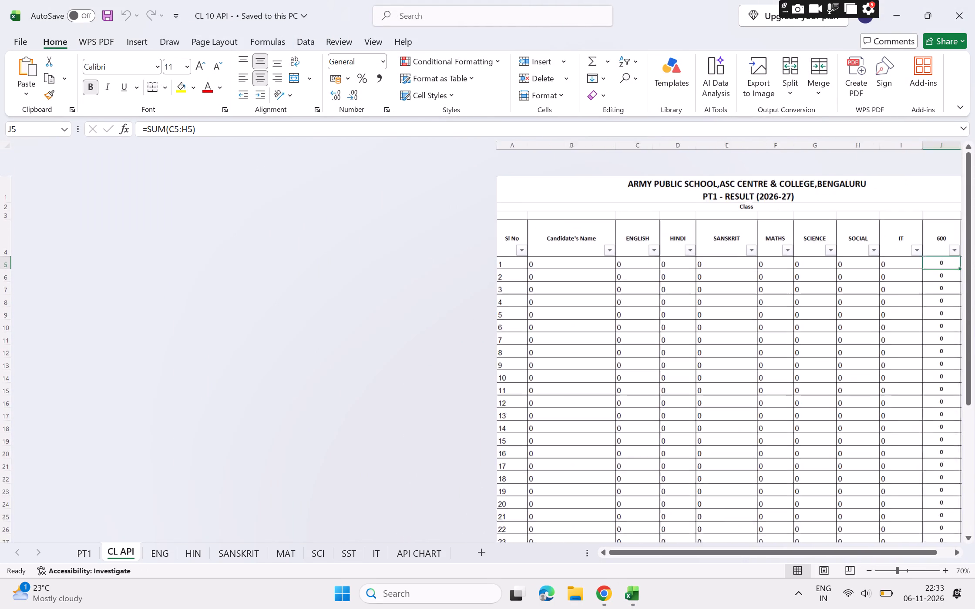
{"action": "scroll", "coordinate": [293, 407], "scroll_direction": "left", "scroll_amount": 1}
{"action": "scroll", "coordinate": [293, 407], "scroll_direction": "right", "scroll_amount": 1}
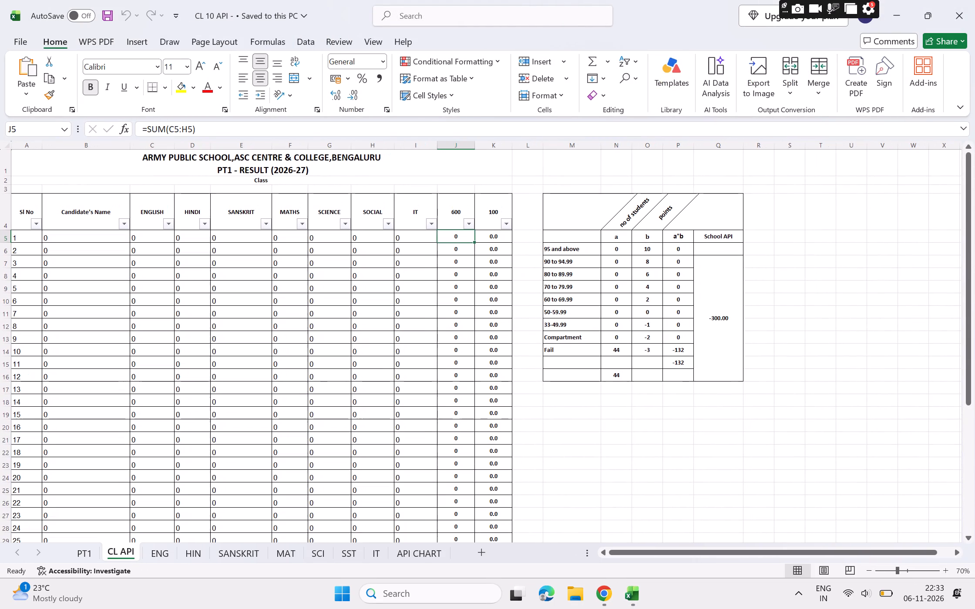
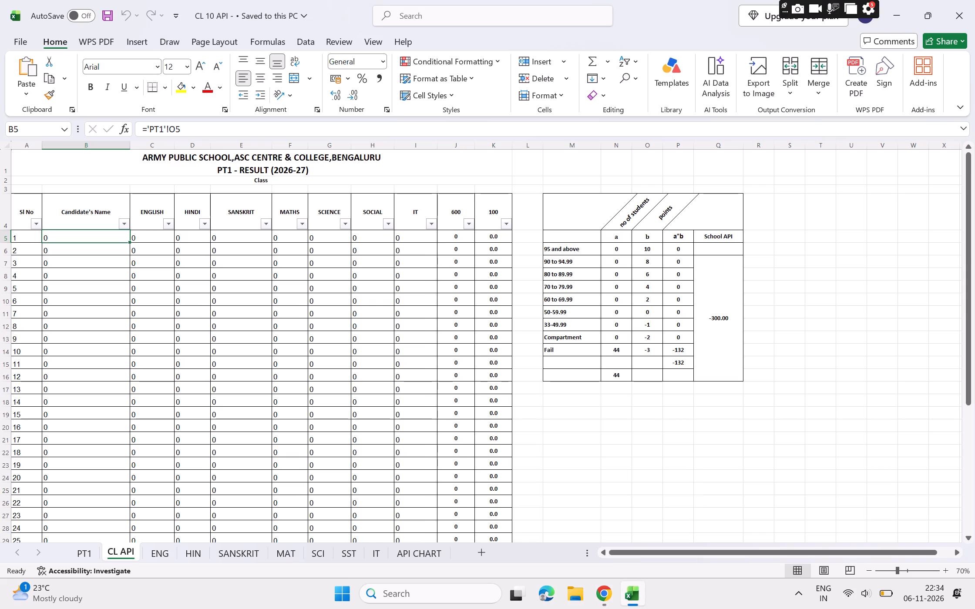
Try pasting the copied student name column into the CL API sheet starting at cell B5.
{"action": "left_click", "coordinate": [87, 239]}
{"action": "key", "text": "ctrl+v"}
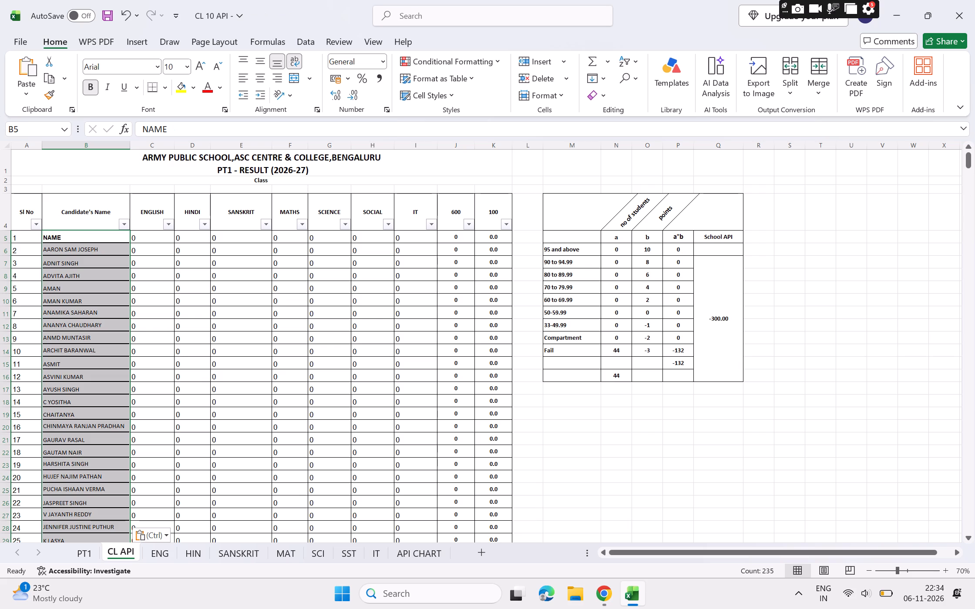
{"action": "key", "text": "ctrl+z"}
Paste the copied name column into the CL API sheet starting at header cell B4.
{"action": "left_click", "coordinate": [62, 218]}
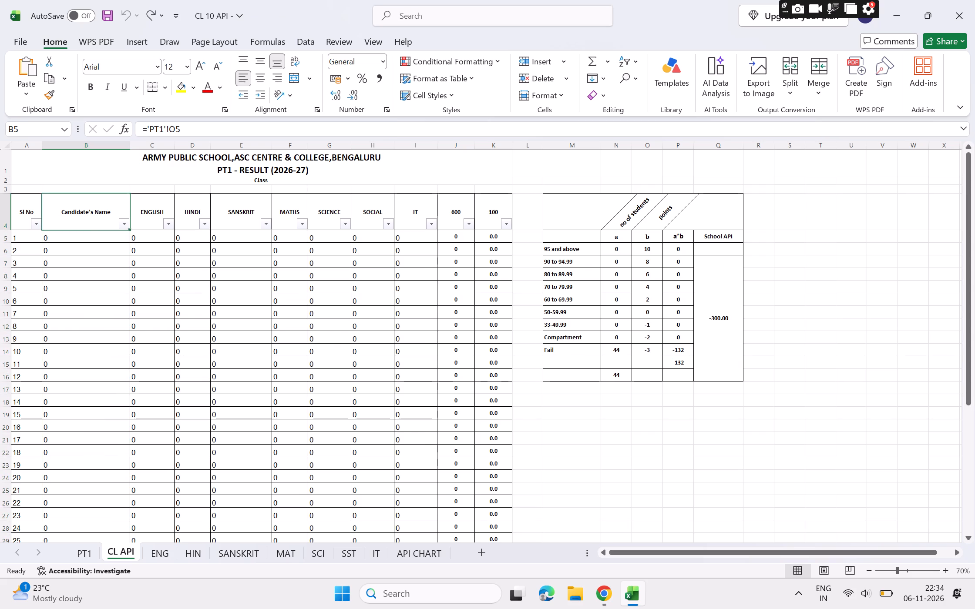
{"action": "key", "text": "ctrl+v"}
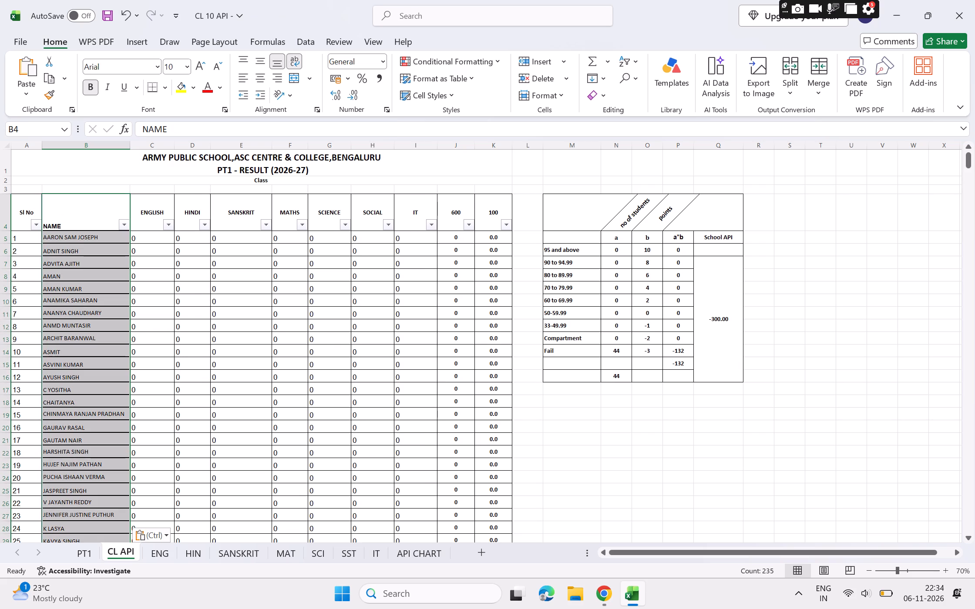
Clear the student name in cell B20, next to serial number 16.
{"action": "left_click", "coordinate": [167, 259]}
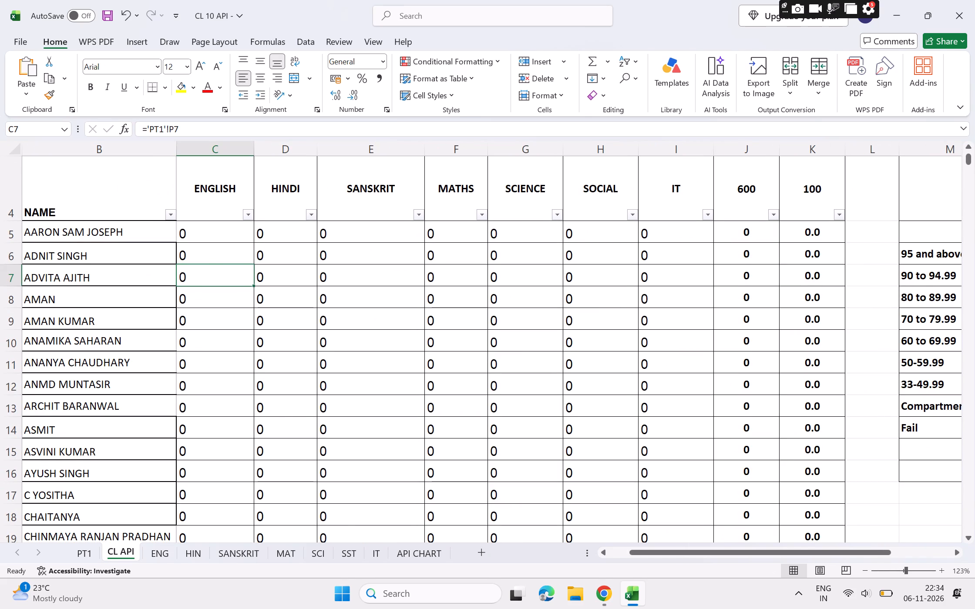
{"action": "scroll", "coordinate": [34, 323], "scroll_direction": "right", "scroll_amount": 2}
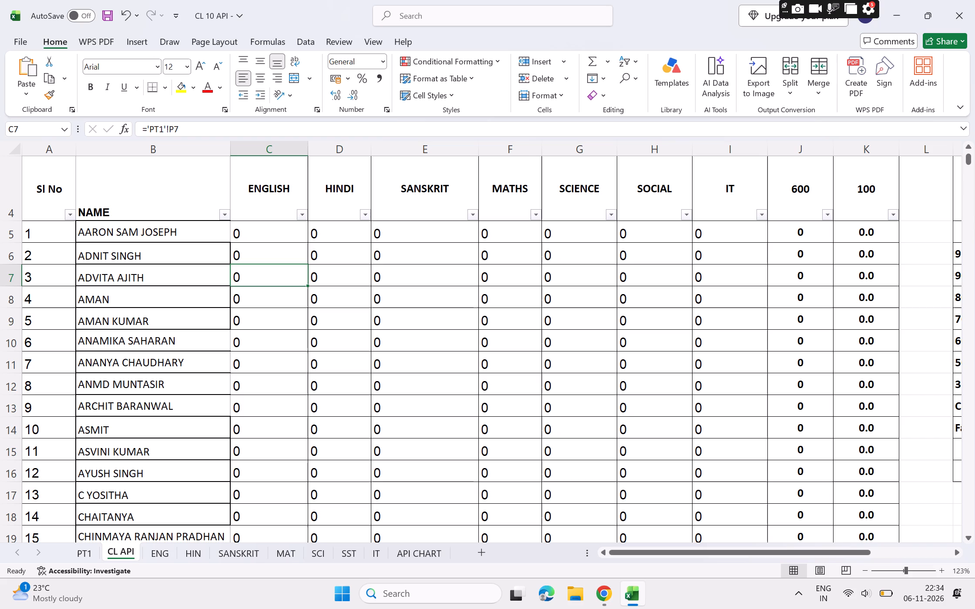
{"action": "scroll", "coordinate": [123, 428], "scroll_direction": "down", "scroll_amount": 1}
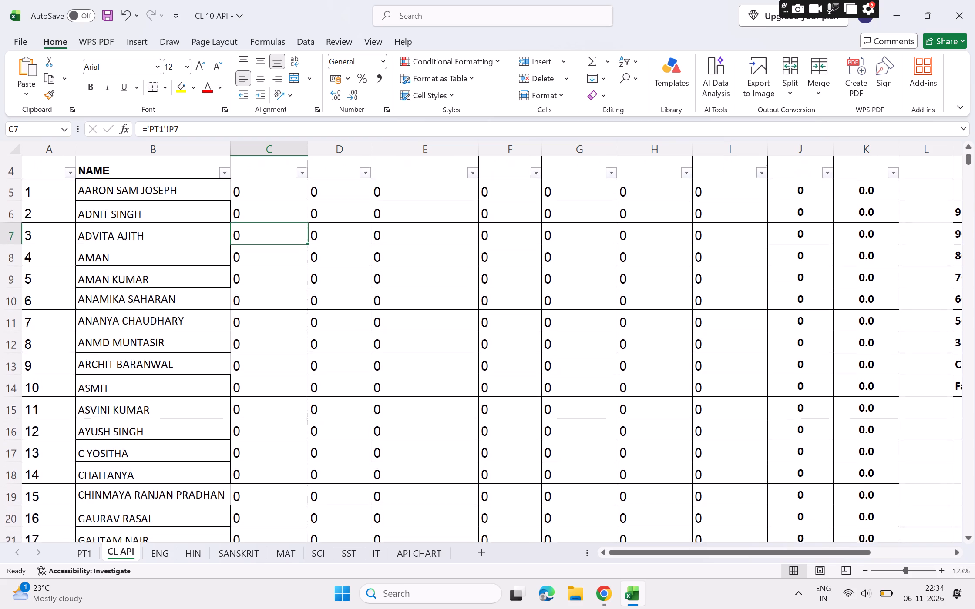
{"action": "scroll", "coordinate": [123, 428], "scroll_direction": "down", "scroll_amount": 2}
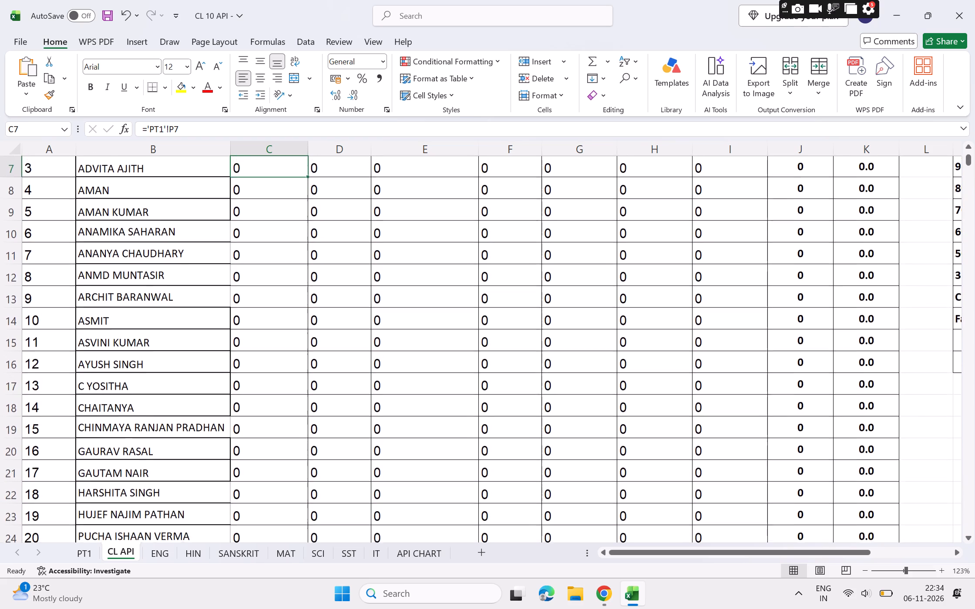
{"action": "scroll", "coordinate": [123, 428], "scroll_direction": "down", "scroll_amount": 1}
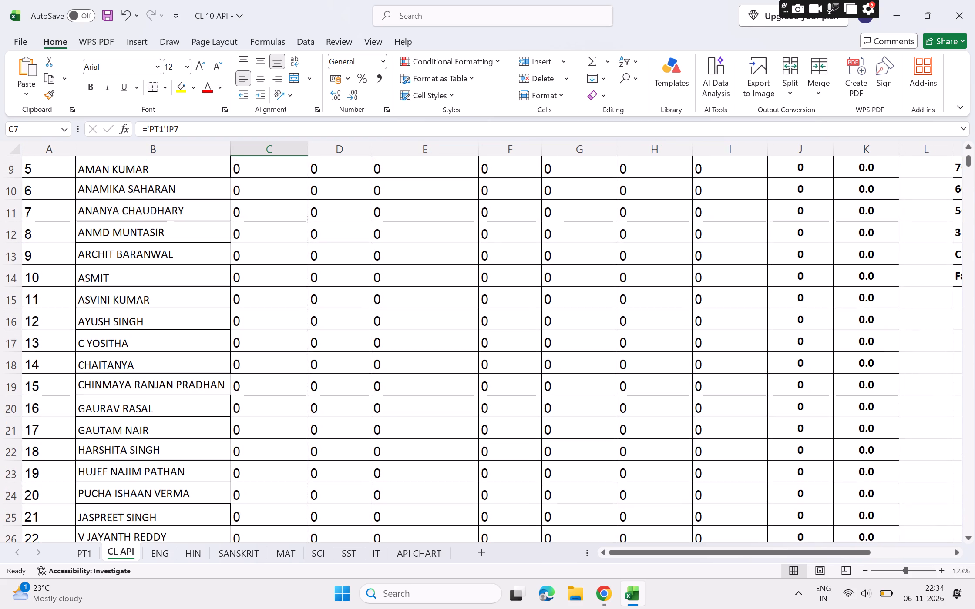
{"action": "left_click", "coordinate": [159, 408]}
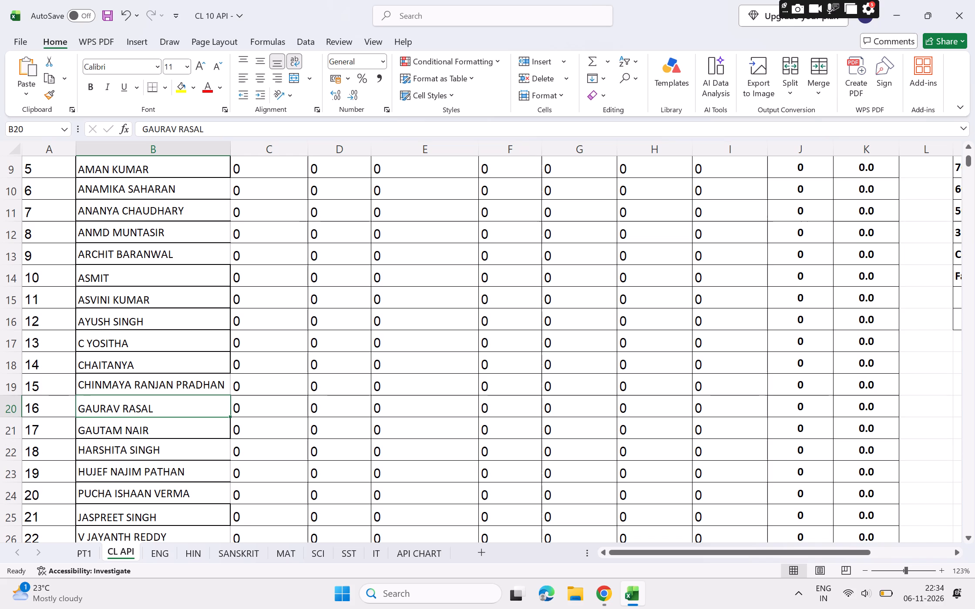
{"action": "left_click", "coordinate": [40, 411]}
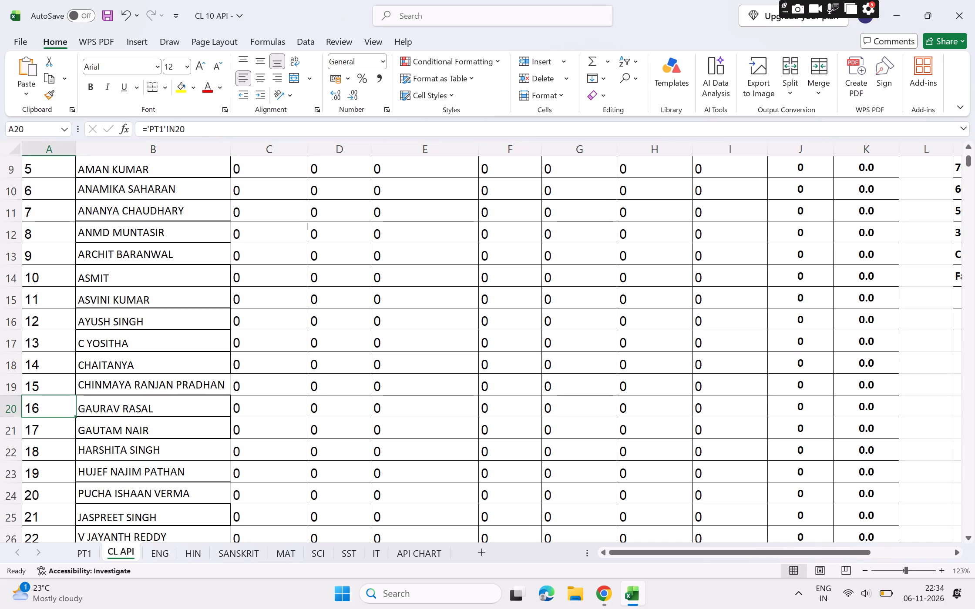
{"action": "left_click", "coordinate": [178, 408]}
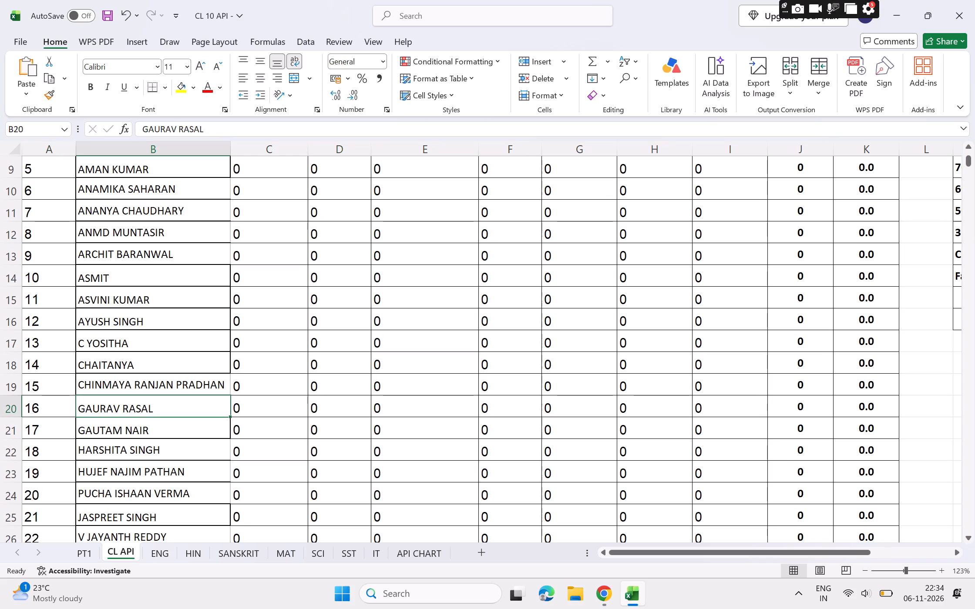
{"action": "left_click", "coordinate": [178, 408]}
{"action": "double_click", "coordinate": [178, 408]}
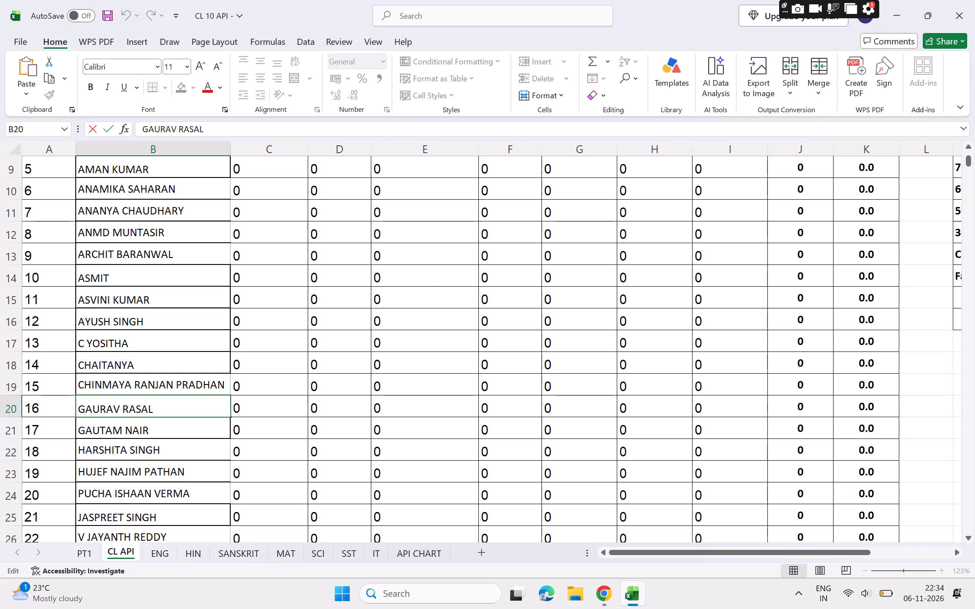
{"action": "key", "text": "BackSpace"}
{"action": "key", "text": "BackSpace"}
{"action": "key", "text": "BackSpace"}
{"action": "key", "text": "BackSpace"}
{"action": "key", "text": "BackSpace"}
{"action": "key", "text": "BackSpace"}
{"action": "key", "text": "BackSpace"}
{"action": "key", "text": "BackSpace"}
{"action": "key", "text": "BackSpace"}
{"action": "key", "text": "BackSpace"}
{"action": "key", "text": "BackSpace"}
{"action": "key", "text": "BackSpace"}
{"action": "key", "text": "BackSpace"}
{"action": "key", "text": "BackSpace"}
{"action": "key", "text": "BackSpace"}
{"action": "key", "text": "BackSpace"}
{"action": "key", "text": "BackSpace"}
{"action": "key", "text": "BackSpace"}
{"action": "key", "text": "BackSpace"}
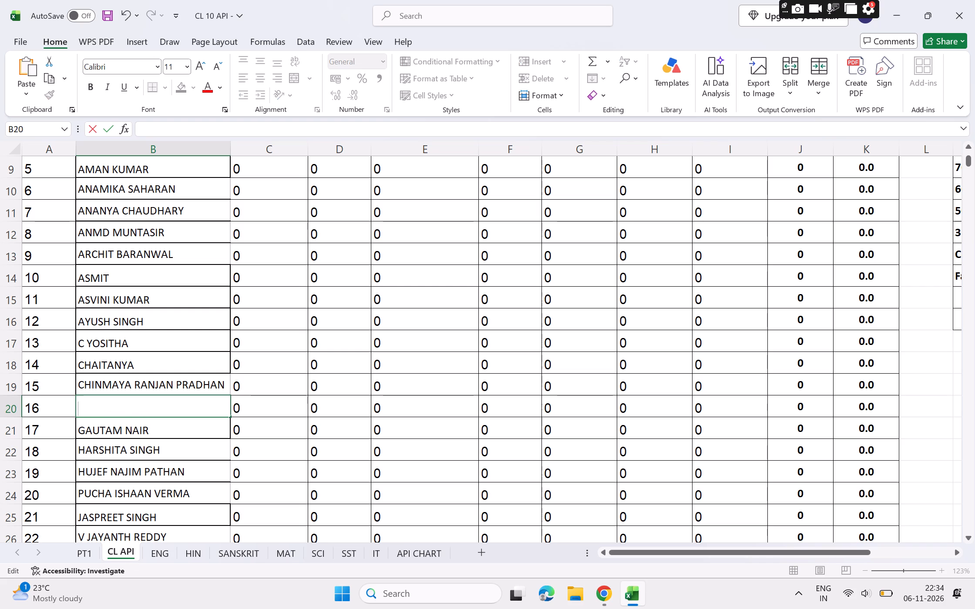
Delete the entire row 20, serial number 16, from the CL API sheet.
{"action": "left_click", "coordinate": [48, 413]}
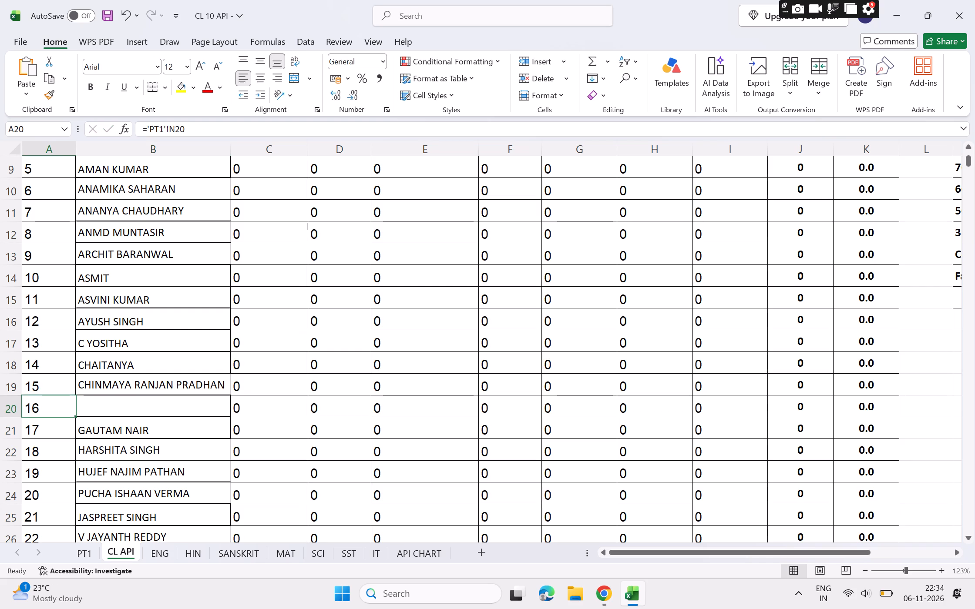
{"action": "right_click", "coordinate": [54, 414]}
{"action": "left_click", "coordinate": [54, 414]}
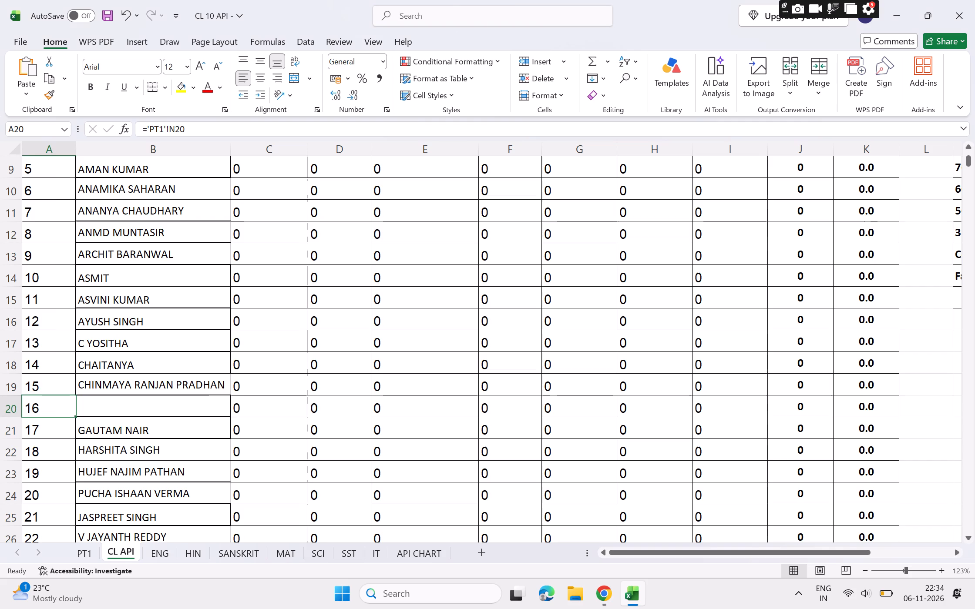
{"action": "right_click", "coordinate": [54, 414]}
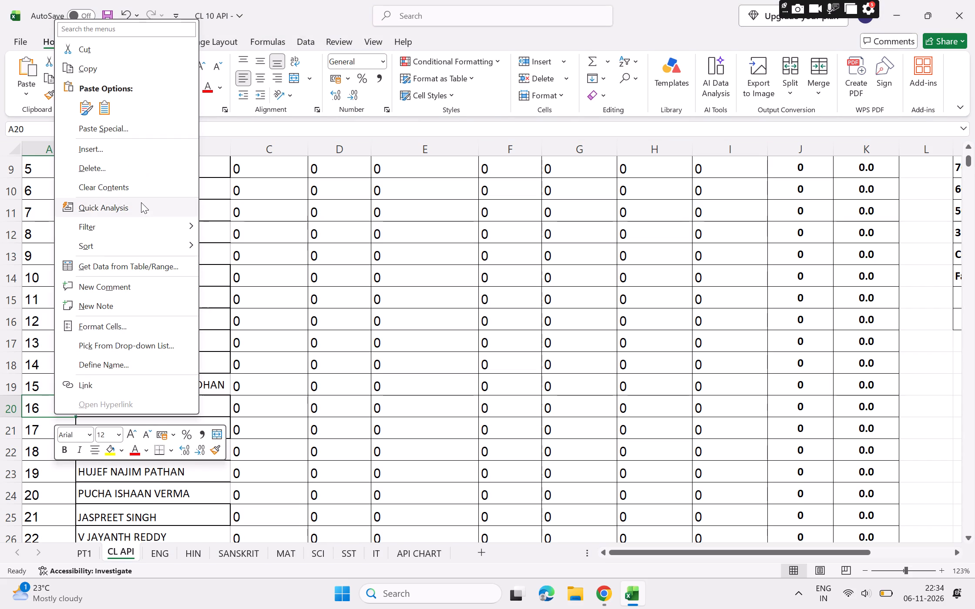
{"action": "left_click", "coordinate": [115, 172]}
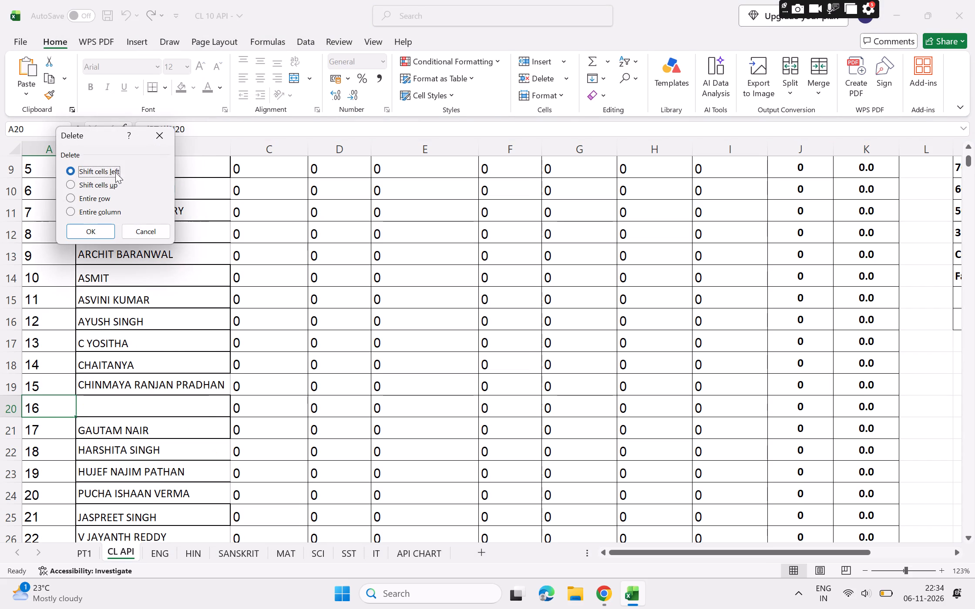
{"action": "left_click", "coordinate": [72, 197]}
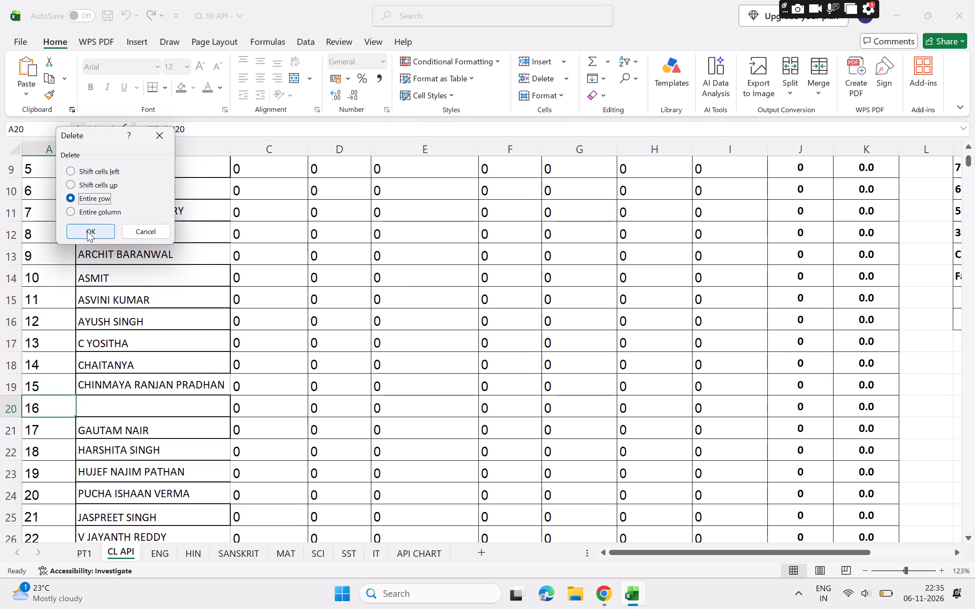
{"action": "left_click", "coordinate": [89, 234]}
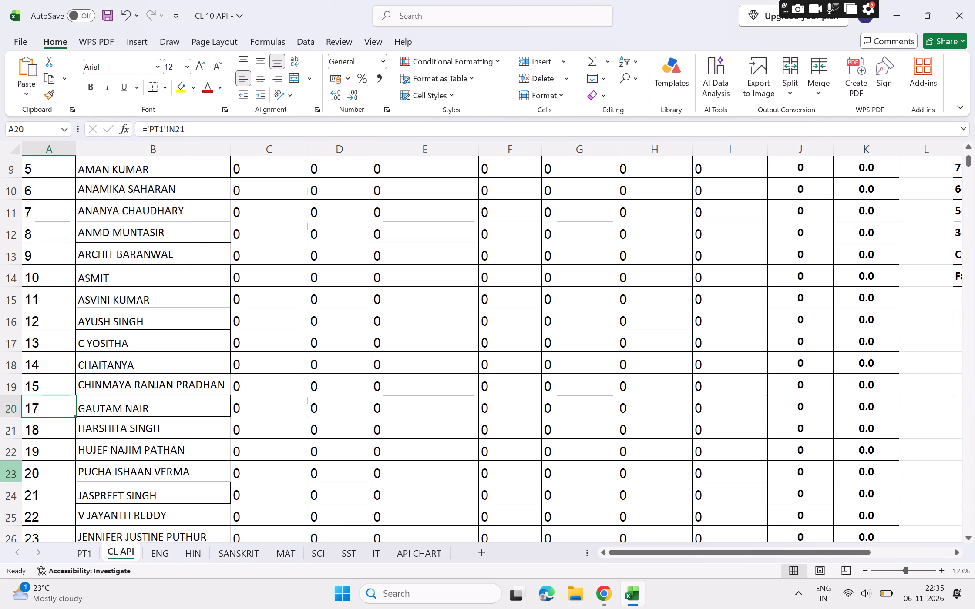
Replace the serial number formula in cell A20 with 16.
{"action": "double_click", "coordinate": [44, 404]}
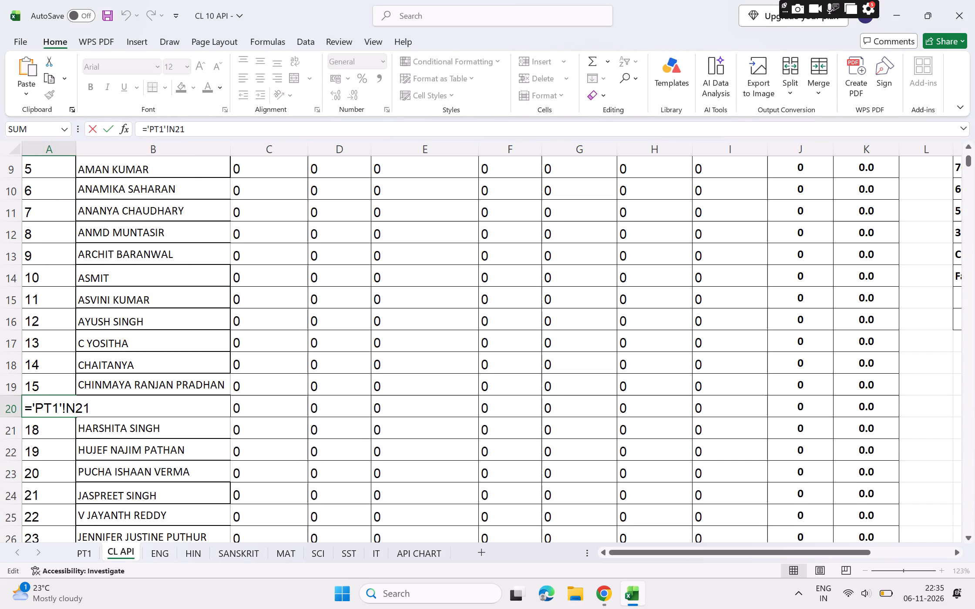
{"action": "left_click", "coordinate": [127, 404]}
{"action": "triple_click", "coordinate": [127, 404]}
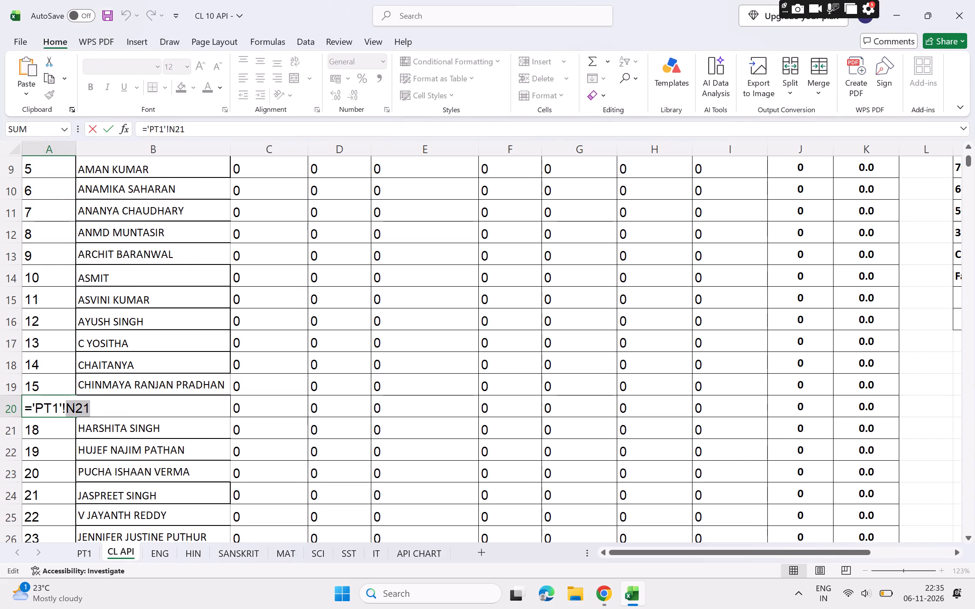
{"action": "key", "text": "BackSpace"}
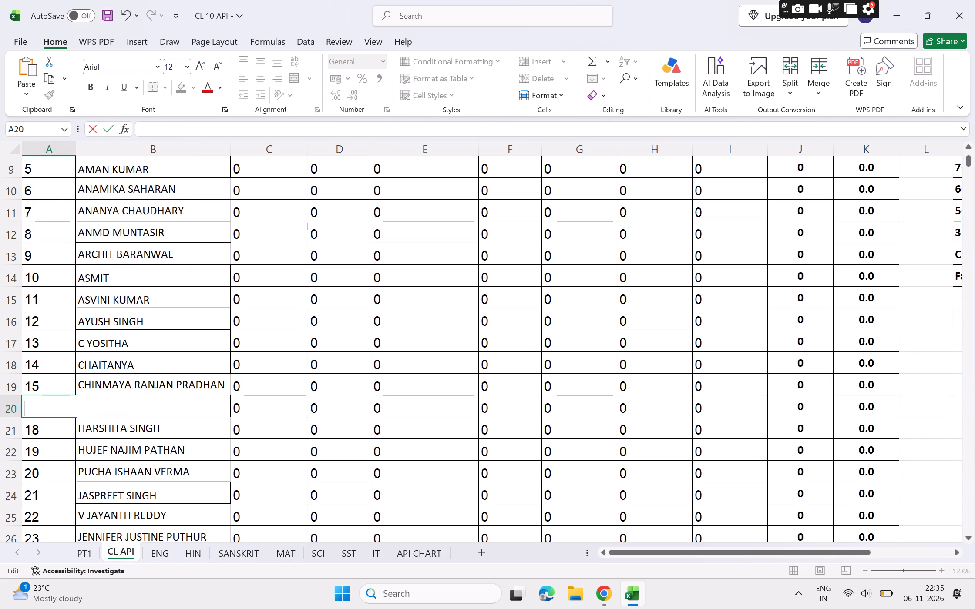
{"action": "type", "text": "16"}
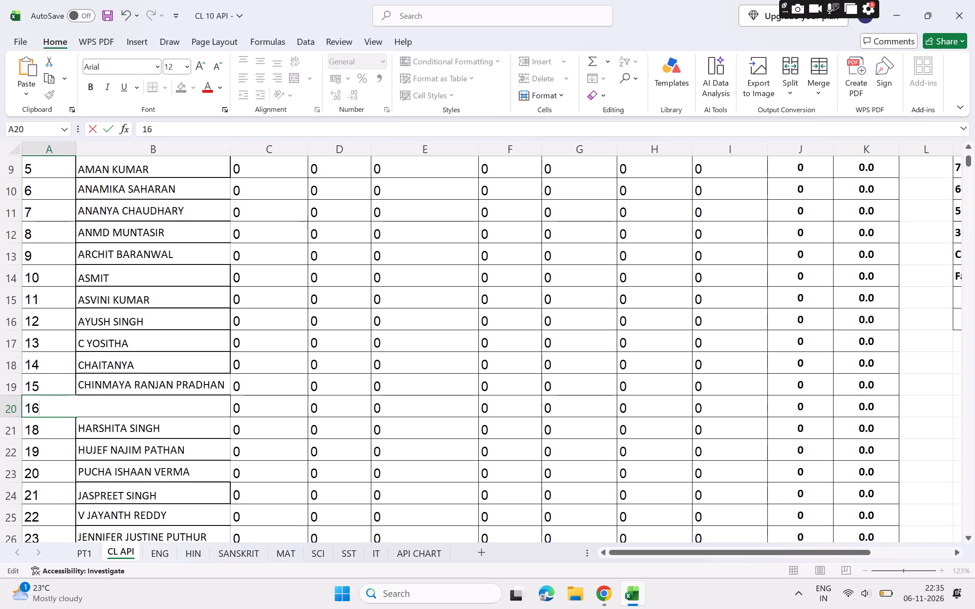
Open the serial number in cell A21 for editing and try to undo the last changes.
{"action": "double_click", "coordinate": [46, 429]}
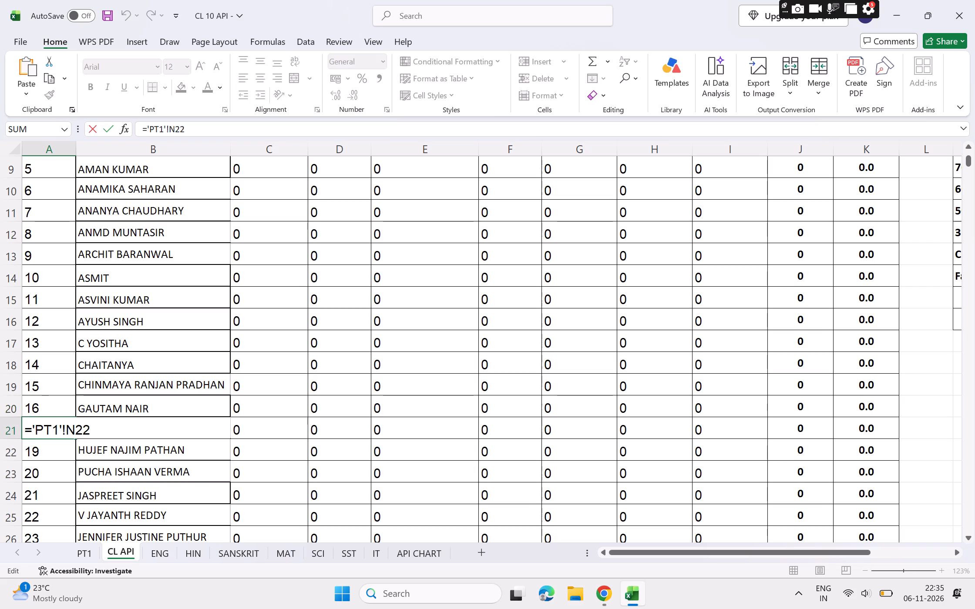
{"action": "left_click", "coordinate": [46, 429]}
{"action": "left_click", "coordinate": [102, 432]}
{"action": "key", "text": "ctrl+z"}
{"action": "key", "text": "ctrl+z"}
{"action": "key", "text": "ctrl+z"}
Complete the class line under the result title as "Class XA".
{"action": "scroll", "coordinate": [52, 452], "scroll_direction": "up", "scroll_amount": 3}
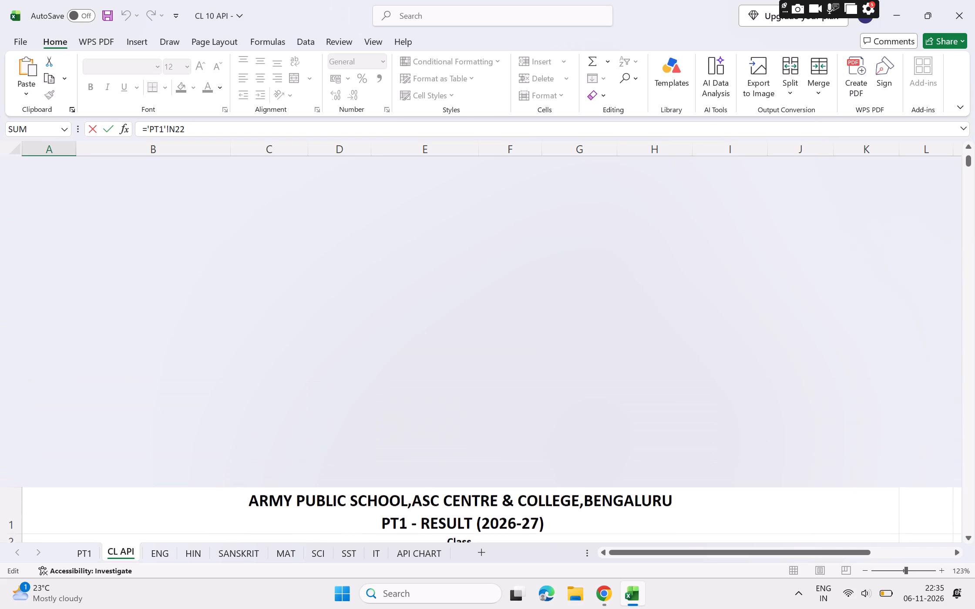
{"action": "scroll", "coordinate": [104, 272], "scroll_direction": "down", "scroll_amount": 5}
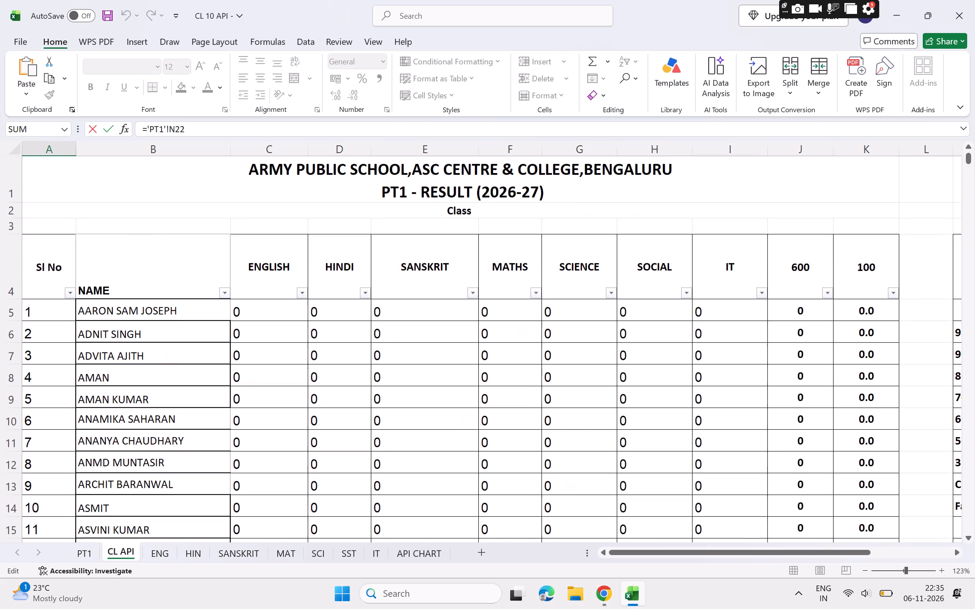
{"action": "left_click", "coordinate": [499, 206]}
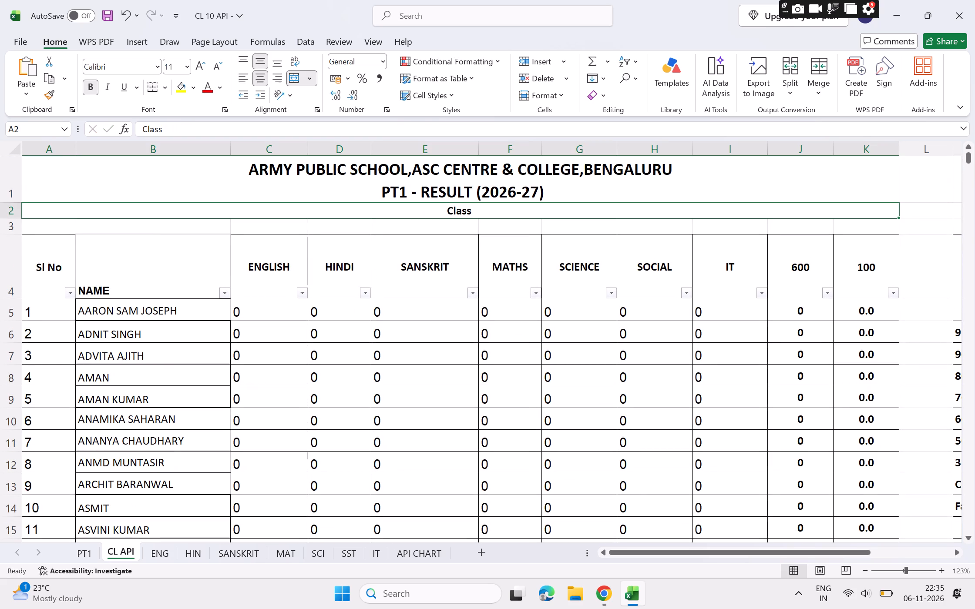
{"action": "triple_click", "coordinate": [499, 206]}
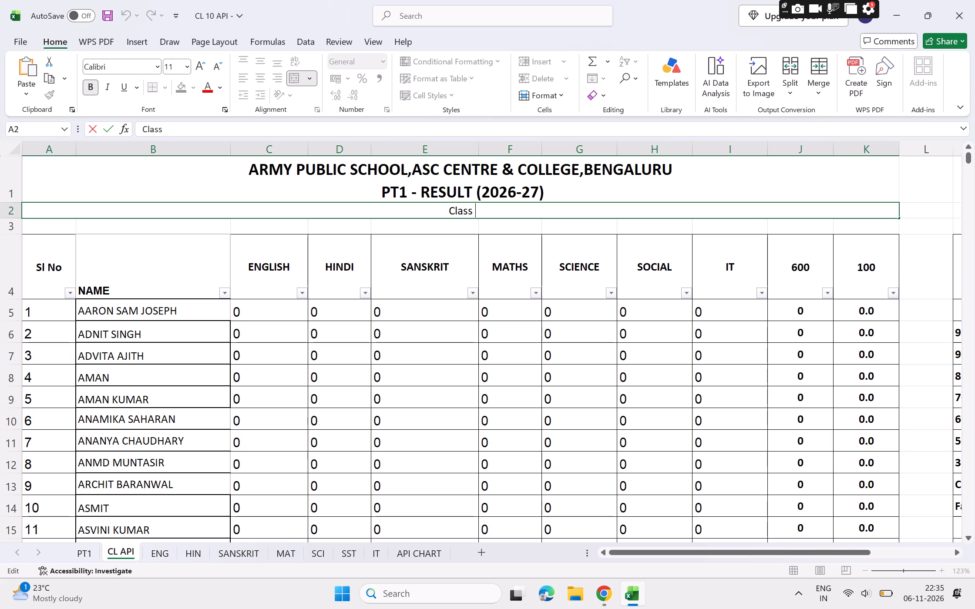
{"action": "type", "text": "XA"}
{"action": "left_click", "coordinate": [522, 289]}
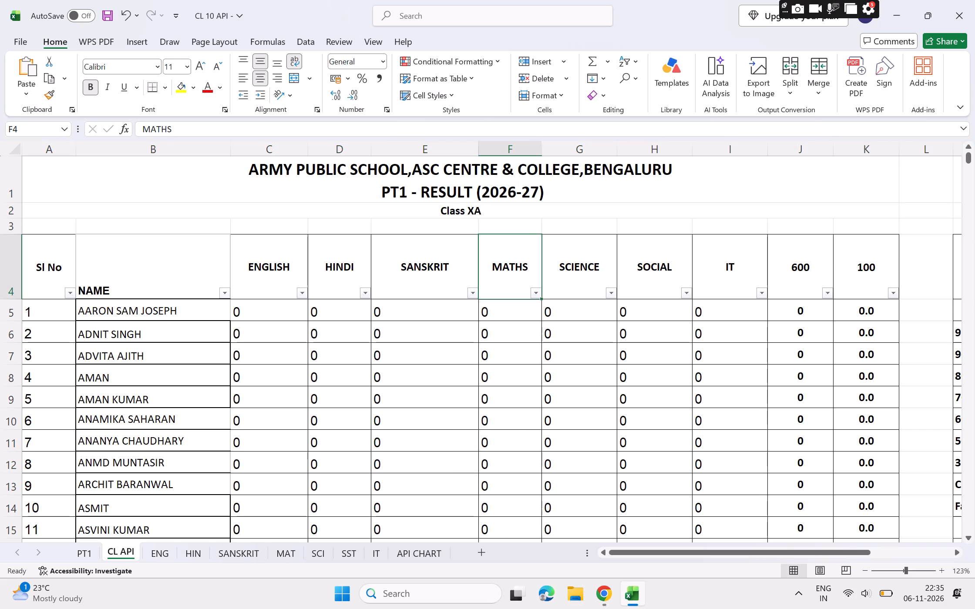
Paste the copied student name list into the Candidate's Name column of the PT1 sheet, starting at header cell B4.
{"action": "left_click", "coordinate": [85, 557]}
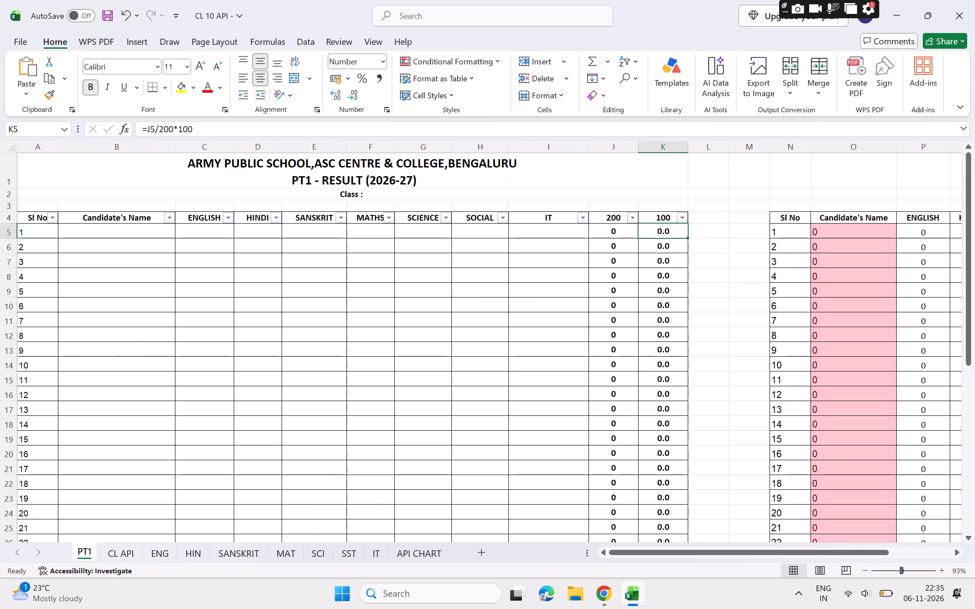
{"action": "left_click", "coordinate": [144, 237]}
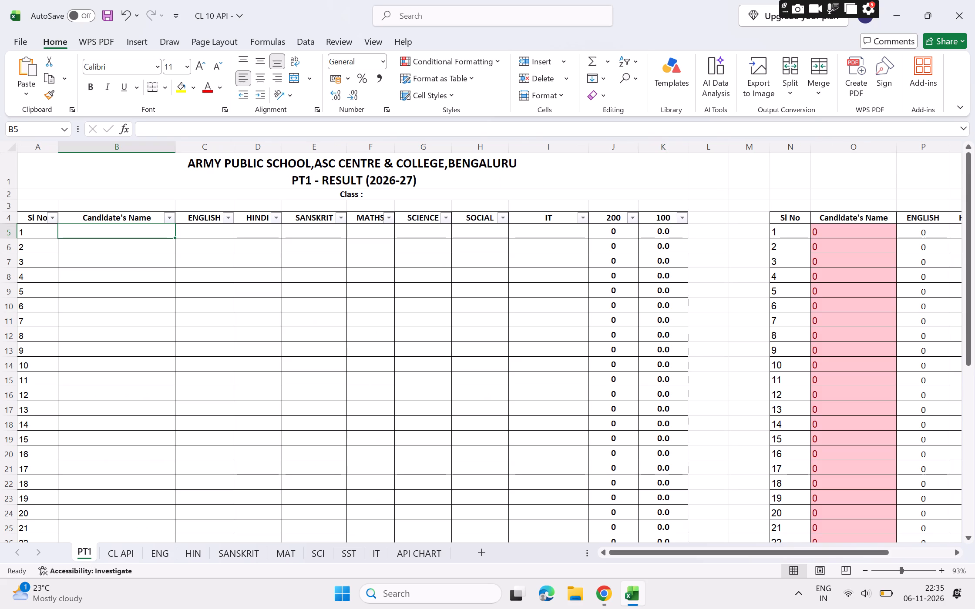
{"action": "left_click", "coordinate": [117, 217]}
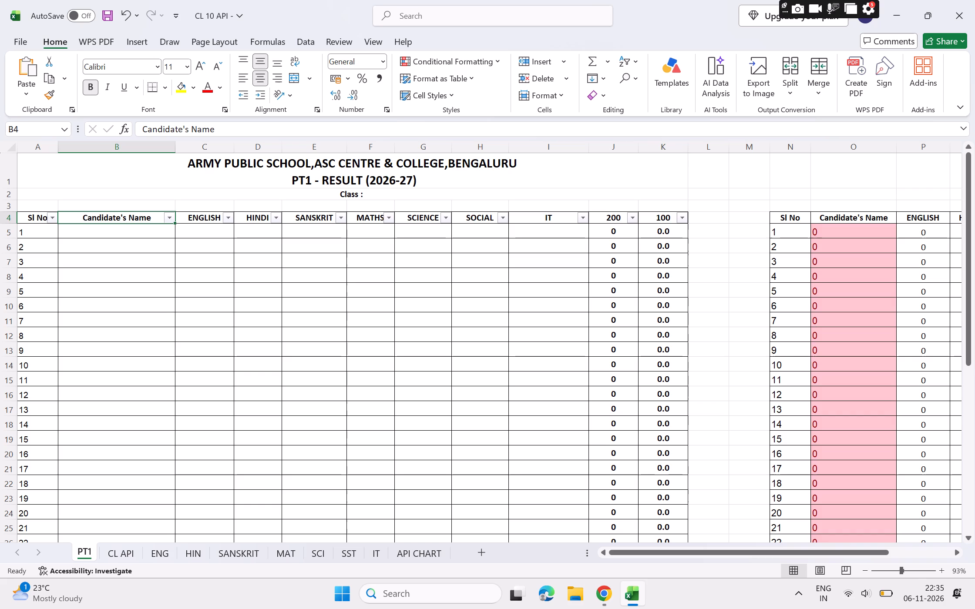
{"action": "key", "text": "ctrl+v"}
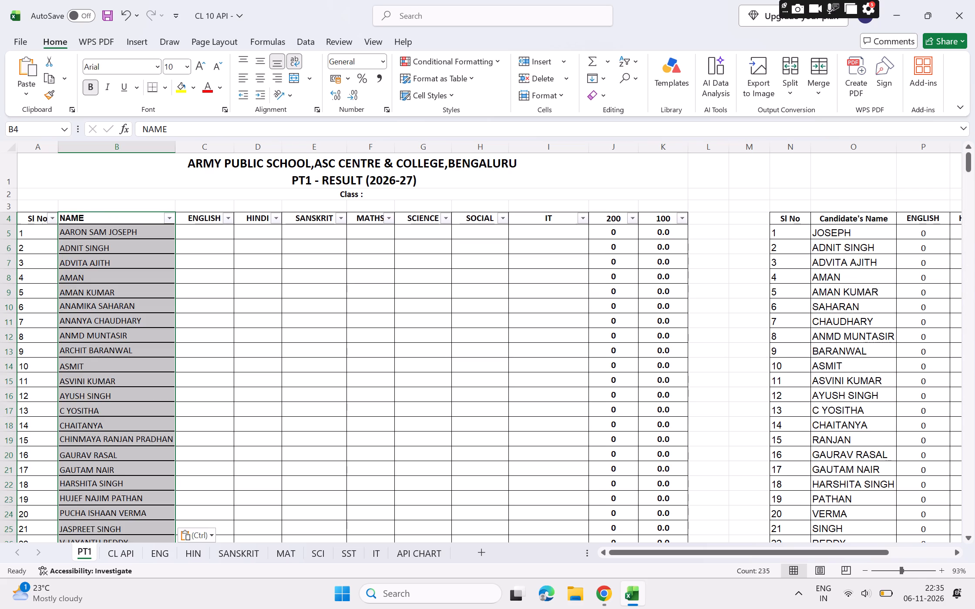
Look through the pasted name list on the PT1 sheet to find where the Class XA names end.
{"action": "scroll", "coordinate": [247, 319], "scroll_direction": "down", "scroll_amount": 6}
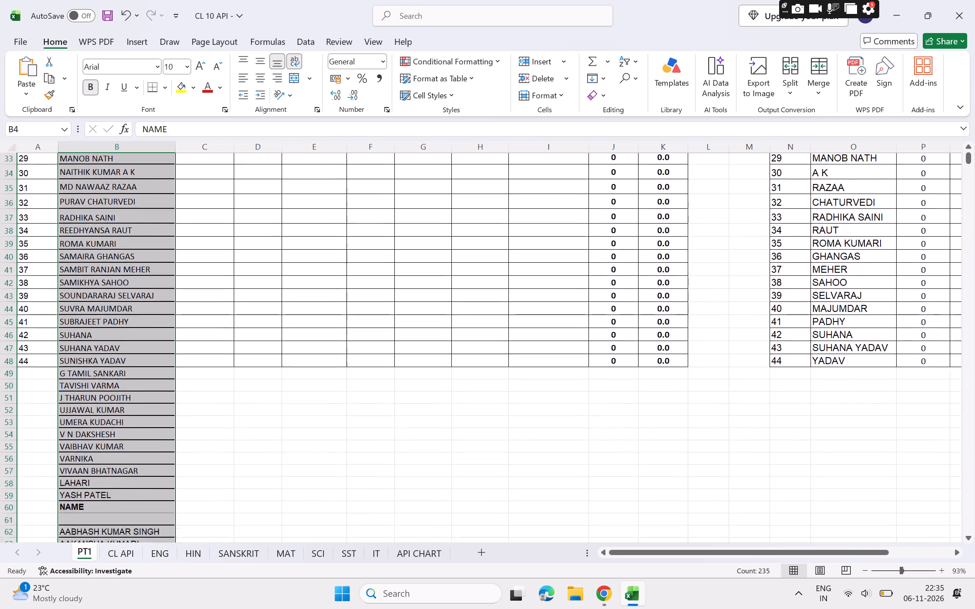
{"action": "scroll", "coordinate": [247, 319], "scroll_direction": "down", "scroll_amount": 6}
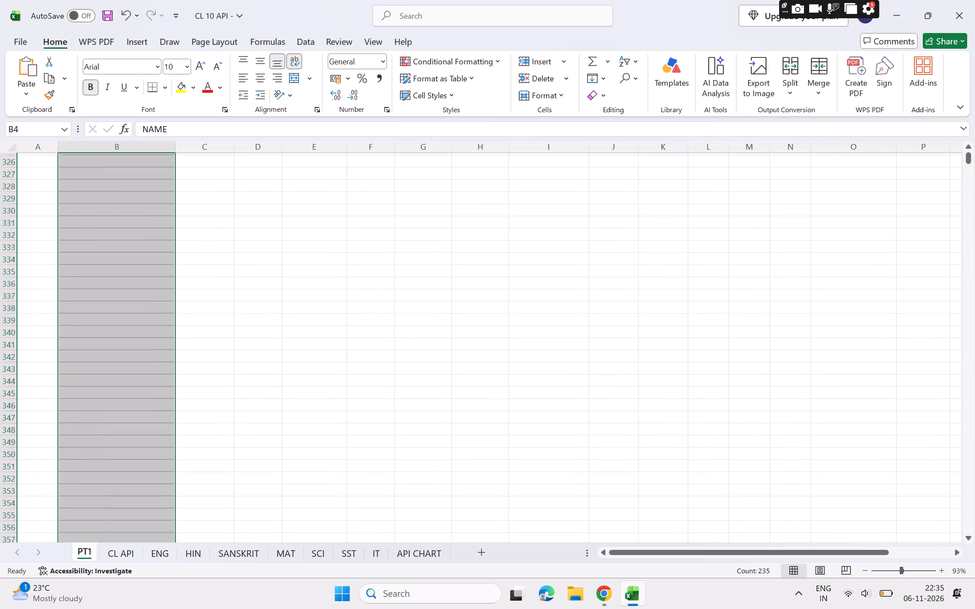
{"action": "scroll", "coordinate": [247, 319], "scroll_direction": "up", "scroll_amount": 8}
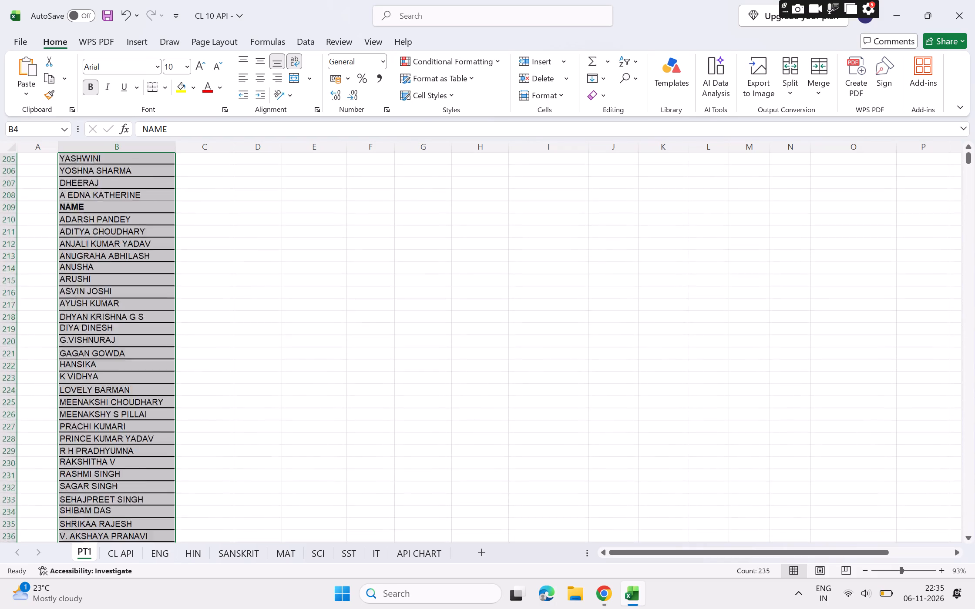
{"action": "scroll", "coordinate": [247, 319], "scroll_direction": "up", "scroll_amount": 1}
{"action": "scroll", "coordinate": [247, 319], "scroll_direction": "down", "scroll_amount": 2}
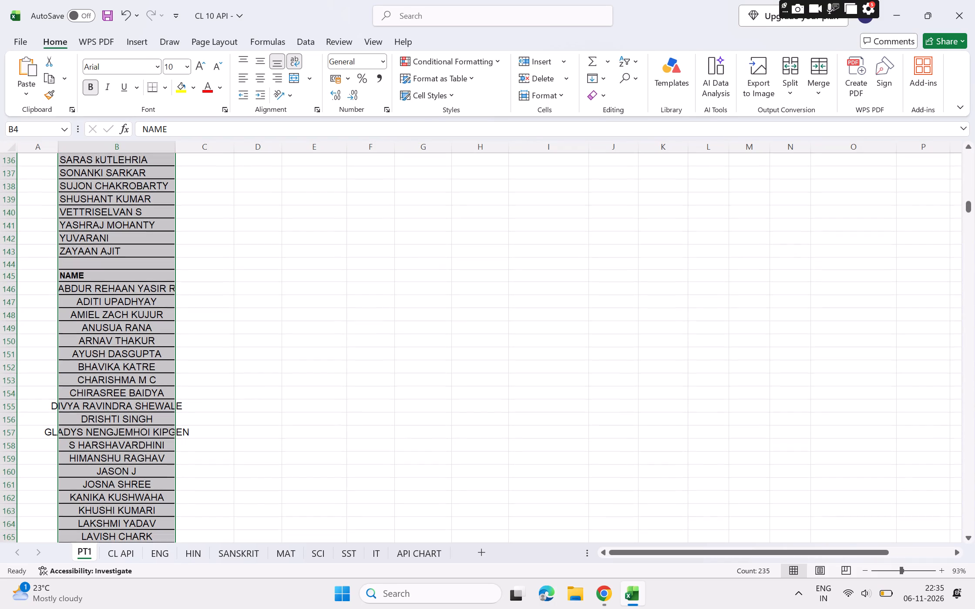
{"action": "scroll", "coordinate": [247, 319], "scroll_direction": "up", "scroll_amount": 4}
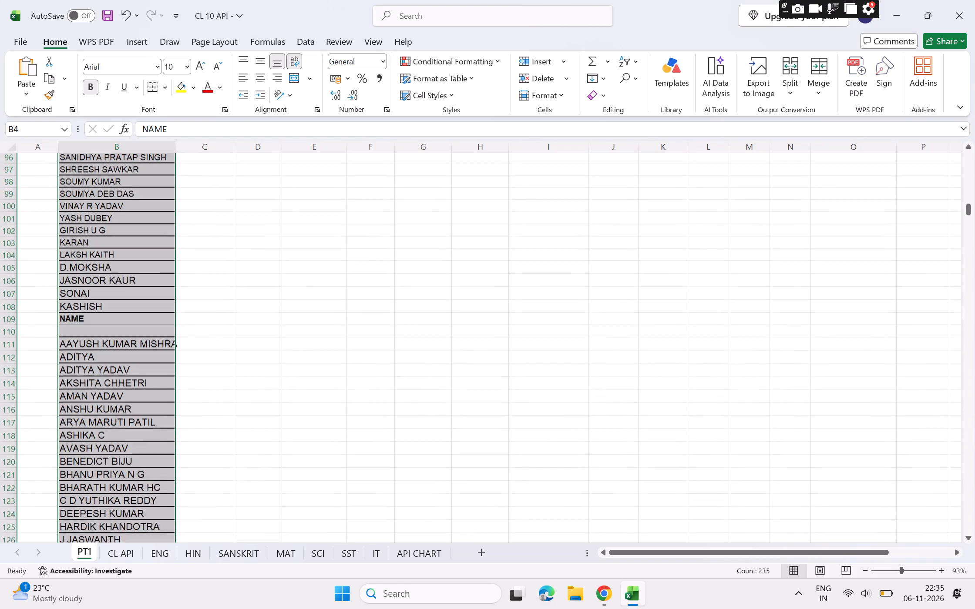
{"action": "scroll", "coordinate": [247, 319], "scroll_direction": "up", "scroll_amount": 4}
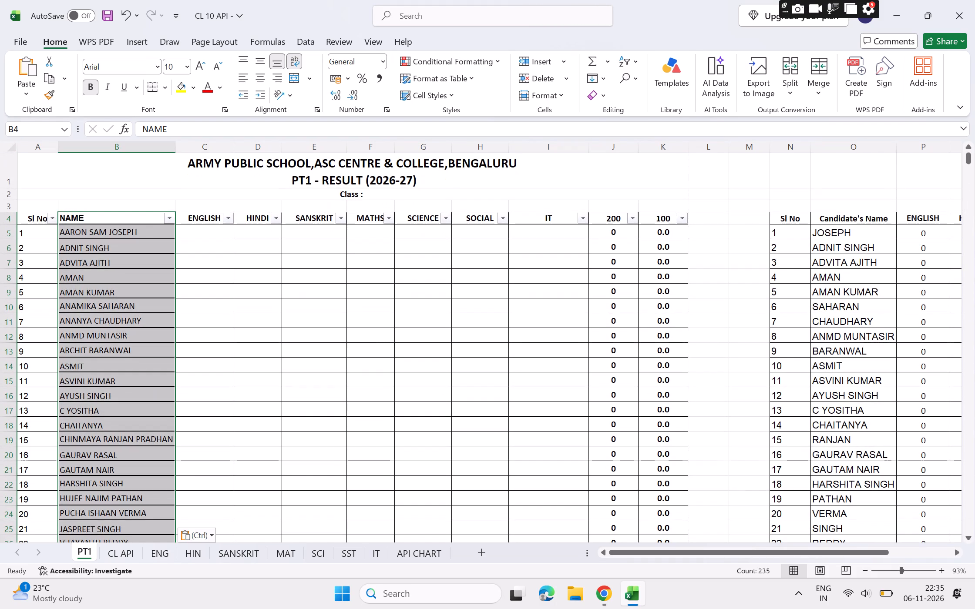
{"action": "scroll", "coordinate": [232, 252], "scroll_direction": "down", "scroll_amount": 4}
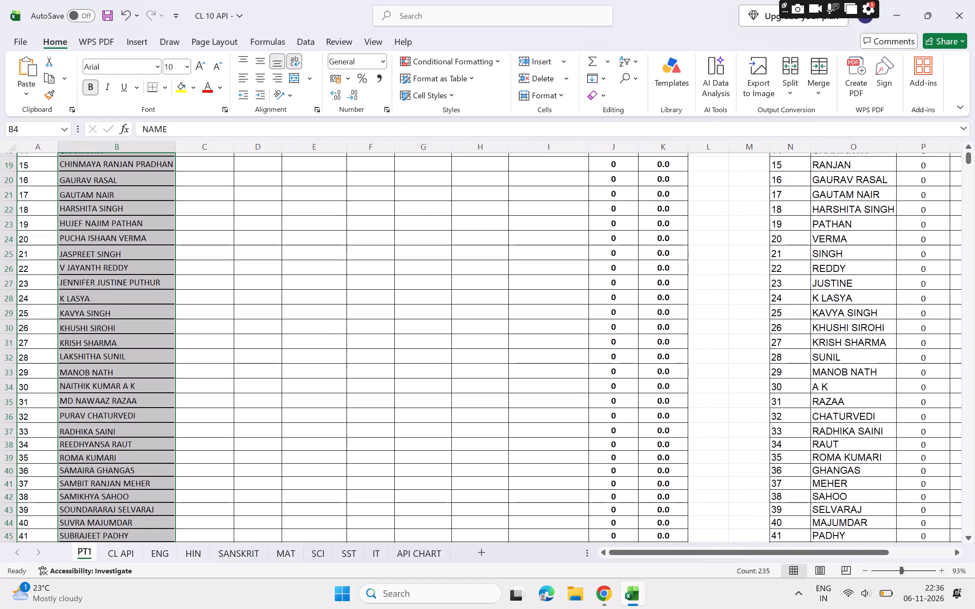
{"action": "scroll", "coordinate": [232, 252], "scroll_direction": "down", "scroll_amount": 3}
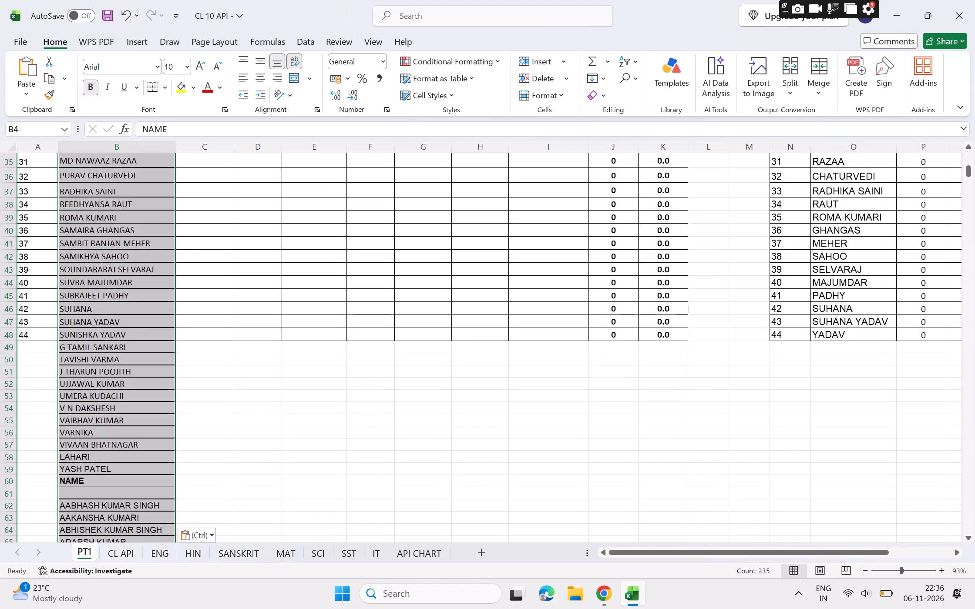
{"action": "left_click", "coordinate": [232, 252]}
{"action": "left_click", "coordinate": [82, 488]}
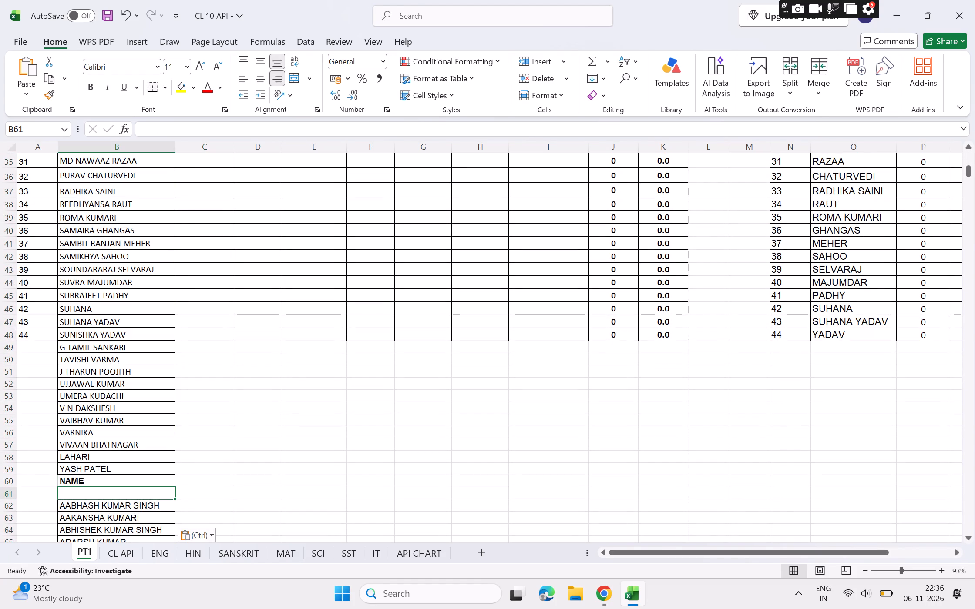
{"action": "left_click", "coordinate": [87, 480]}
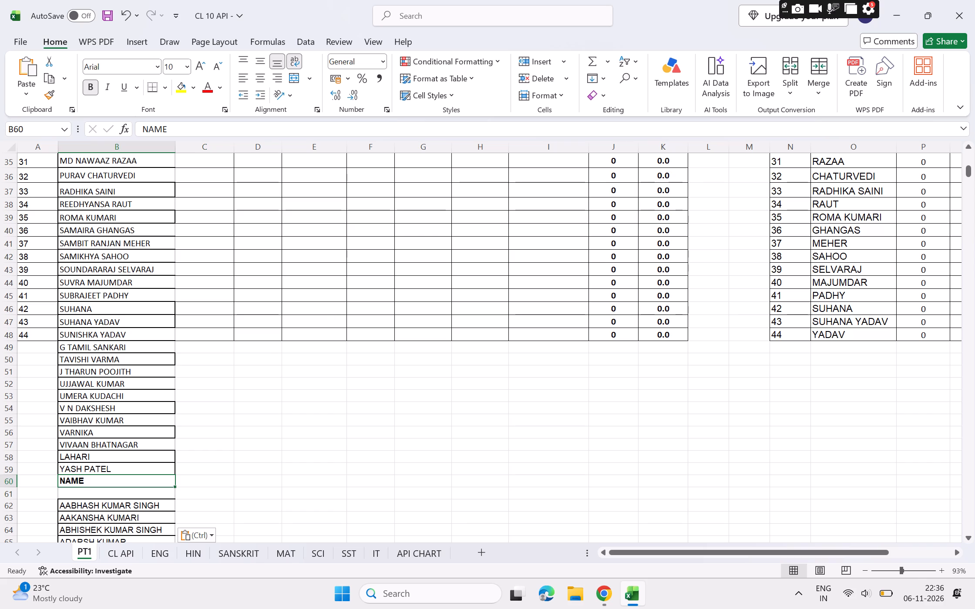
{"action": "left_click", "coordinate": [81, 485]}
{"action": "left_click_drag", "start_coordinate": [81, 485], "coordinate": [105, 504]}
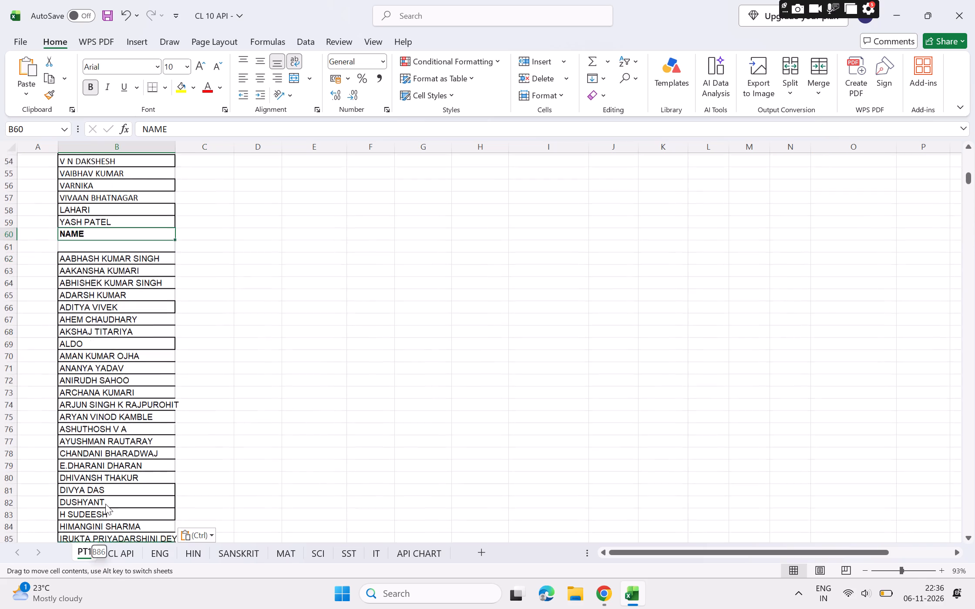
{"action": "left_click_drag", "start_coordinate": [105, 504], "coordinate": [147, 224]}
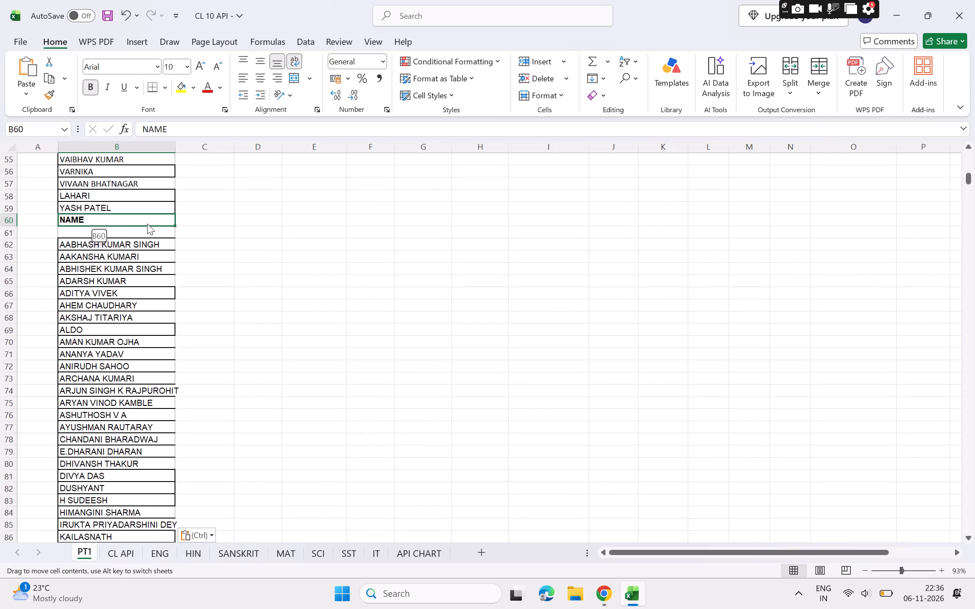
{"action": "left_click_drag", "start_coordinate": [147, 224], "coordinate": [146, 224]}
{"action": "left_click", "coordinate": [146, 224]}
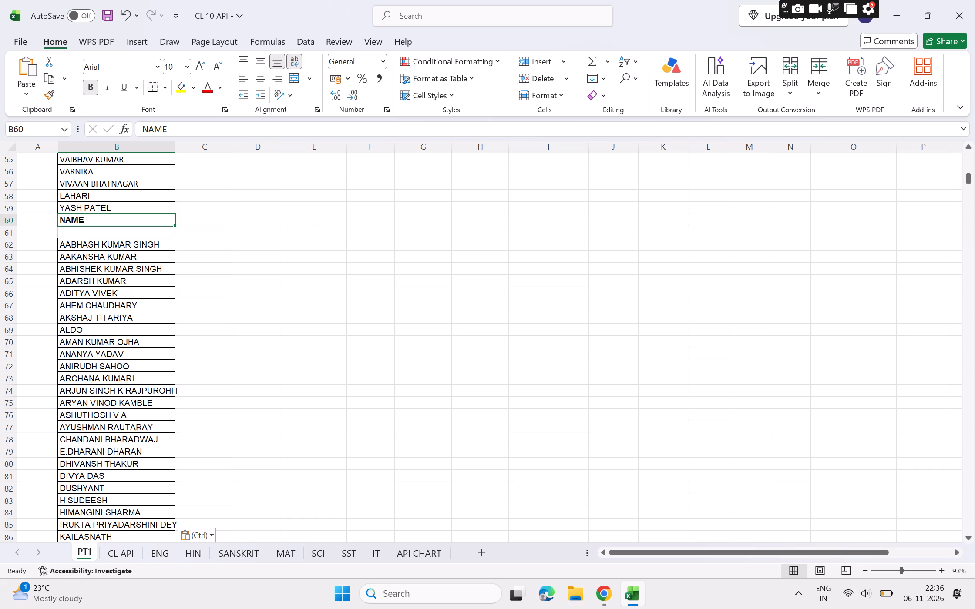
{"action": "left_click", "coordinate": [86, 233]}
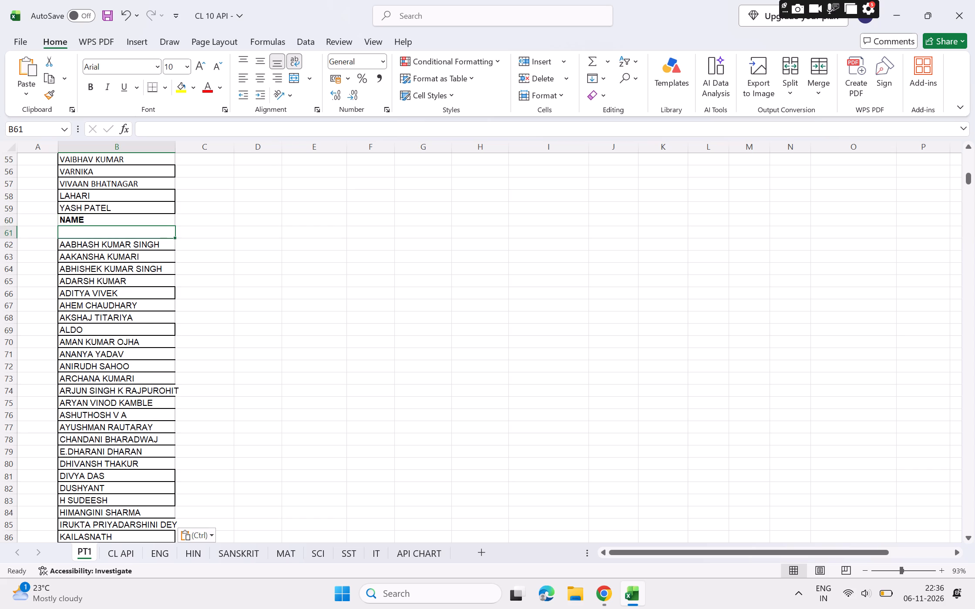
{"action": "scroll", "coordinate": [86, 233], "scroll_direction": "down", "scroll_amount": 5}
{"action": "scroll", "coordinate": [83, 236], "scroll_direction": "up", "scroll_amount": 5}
Clear the pasted contents of column B from the second NAME heading in B60 downwards, removing the other classes' names.
{"action": "left_click_drag", "start_coordinate": [85, 223], "coordinate": [86, 292]}
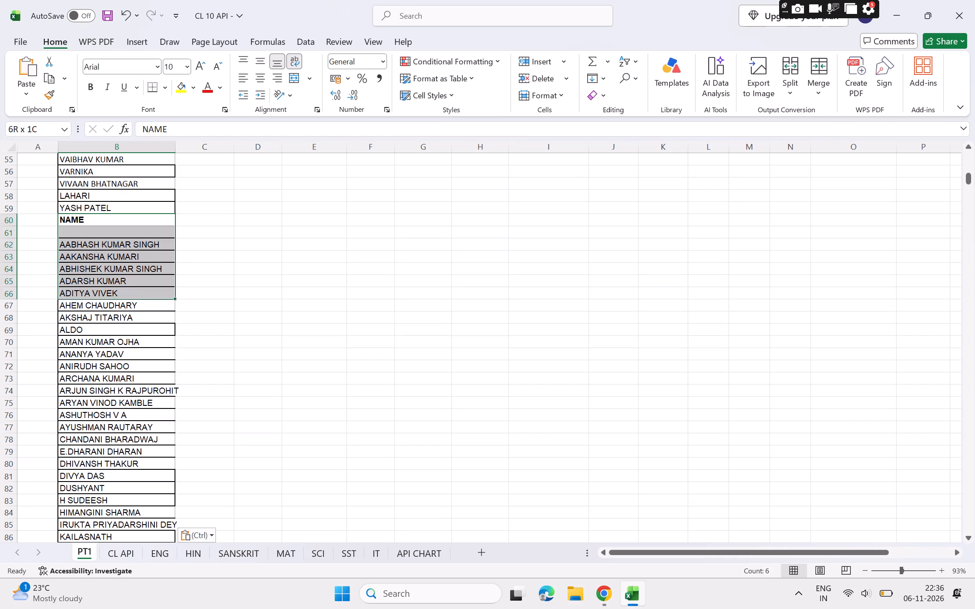
{"action": "left_click_drag", "start_coordinate": [86, 292], "coordinate": [87, 409]}
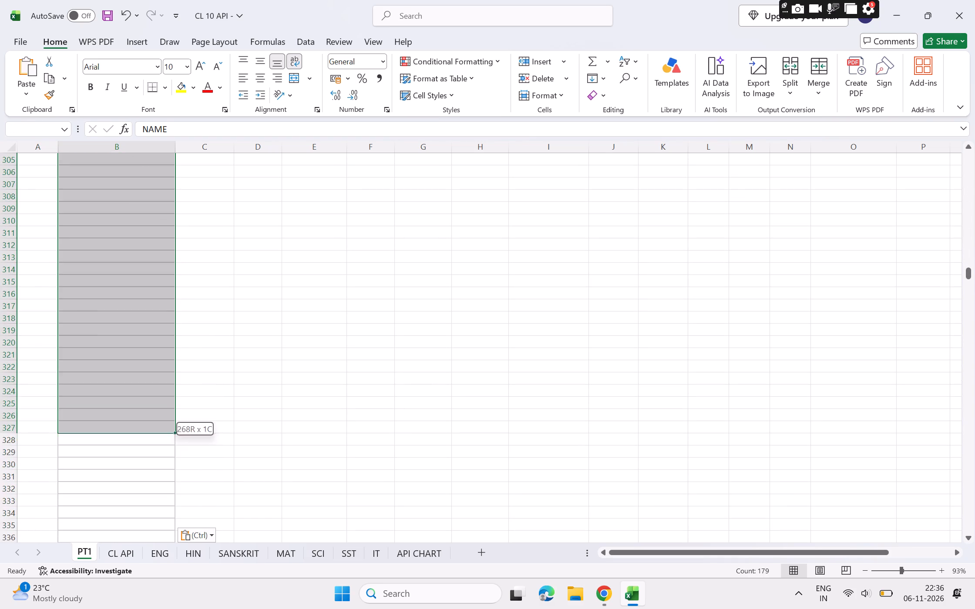
{"action": "left_click_drag", "start_coordinate": [87, 409], "coordinate": [105, 158]}
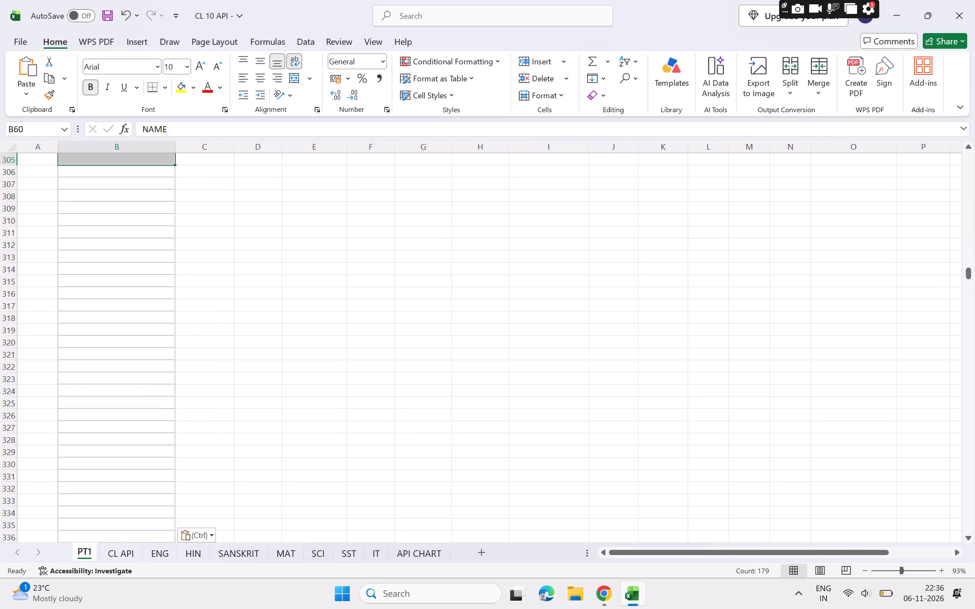
{"action": "key", "text": "Delete"}
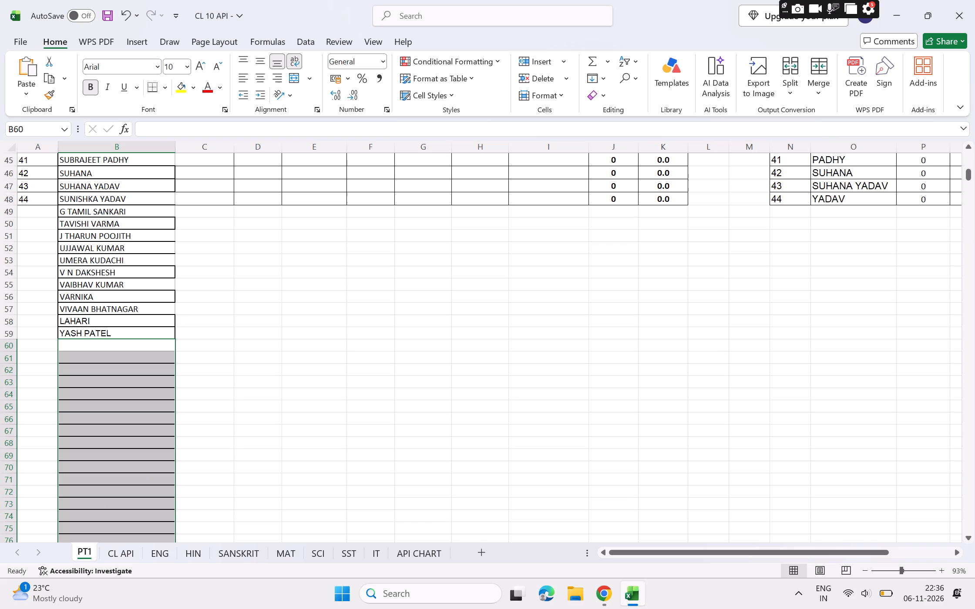
{"action": "left_click", "coordinate": [260, 478]}
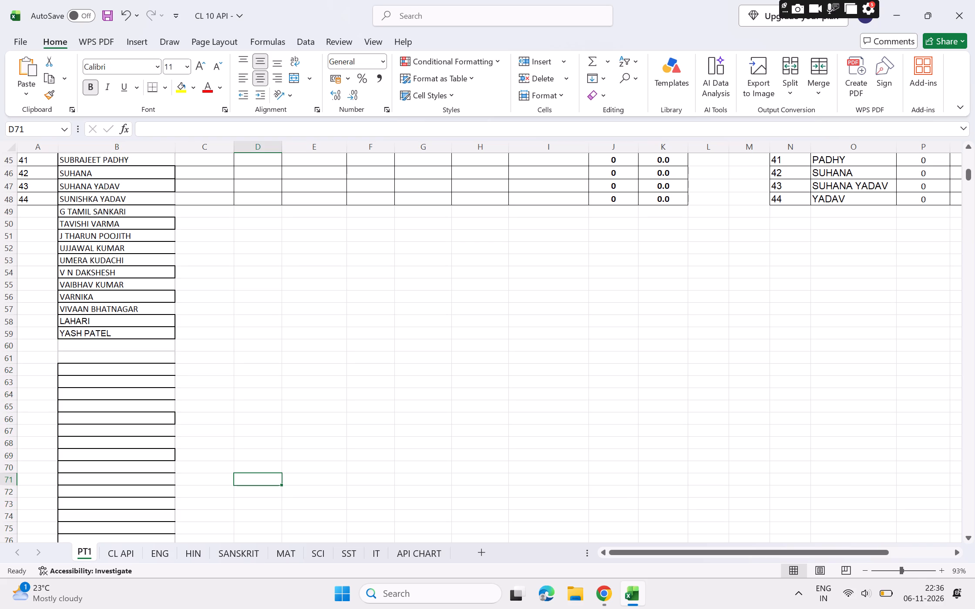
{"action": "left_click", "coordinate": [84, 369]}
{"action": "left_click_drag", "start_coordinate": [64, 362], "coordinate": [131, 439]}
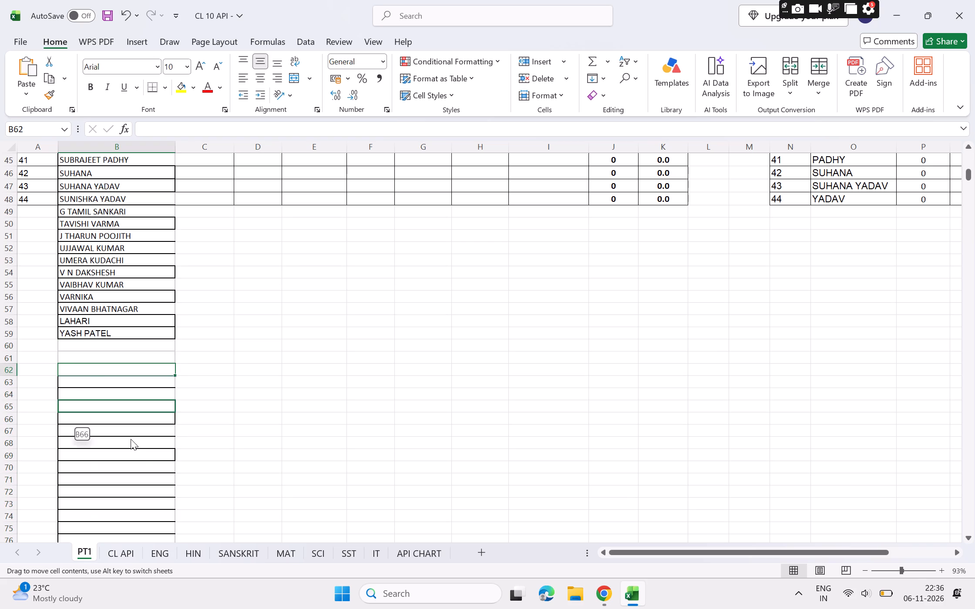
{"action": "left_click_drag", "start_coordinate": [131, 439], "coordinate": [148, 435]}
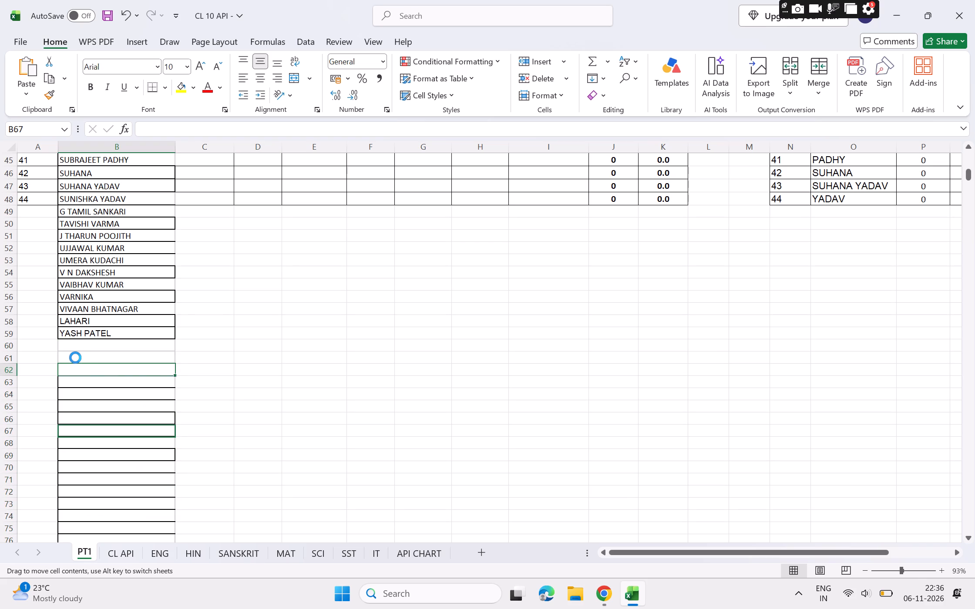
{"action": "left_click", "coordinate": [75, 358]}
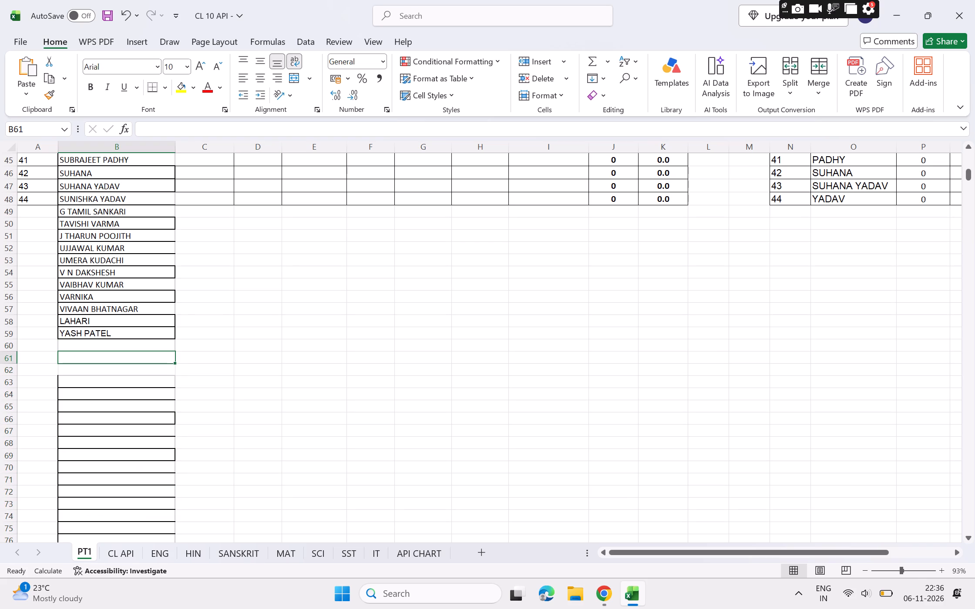
Delete the entire rows 60 to 455 below the last Class XA student on the PT1 sheet.
{"action": "left_click", "coordinate": [67, 345]}
{"action": "left_click_drag", "start_coordinate": [67, 345], "coordinate": [71, 369]}
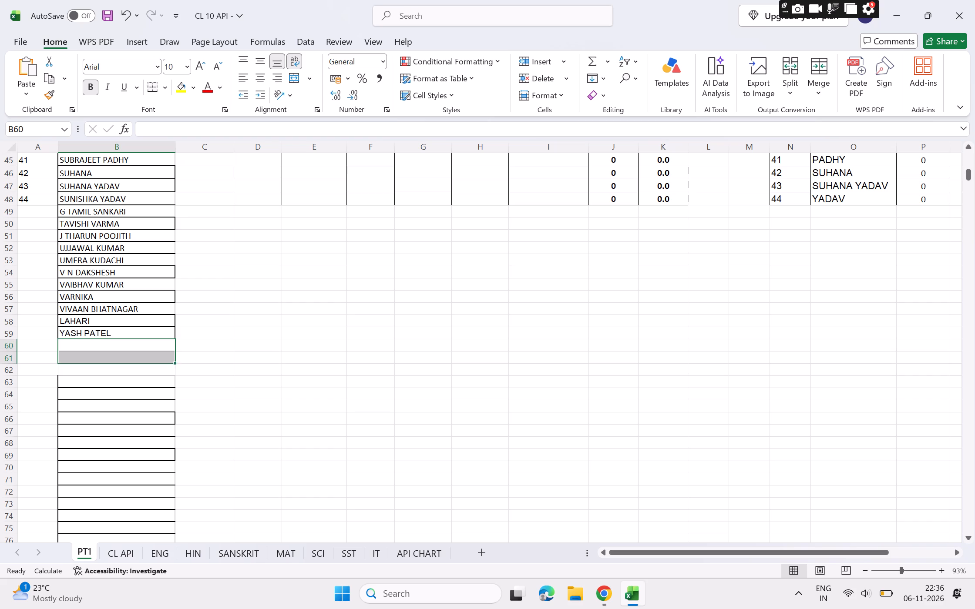
{"action": "left_click_drag", "start_coordinate": [71, 369], "coordinate": [109, 568]}
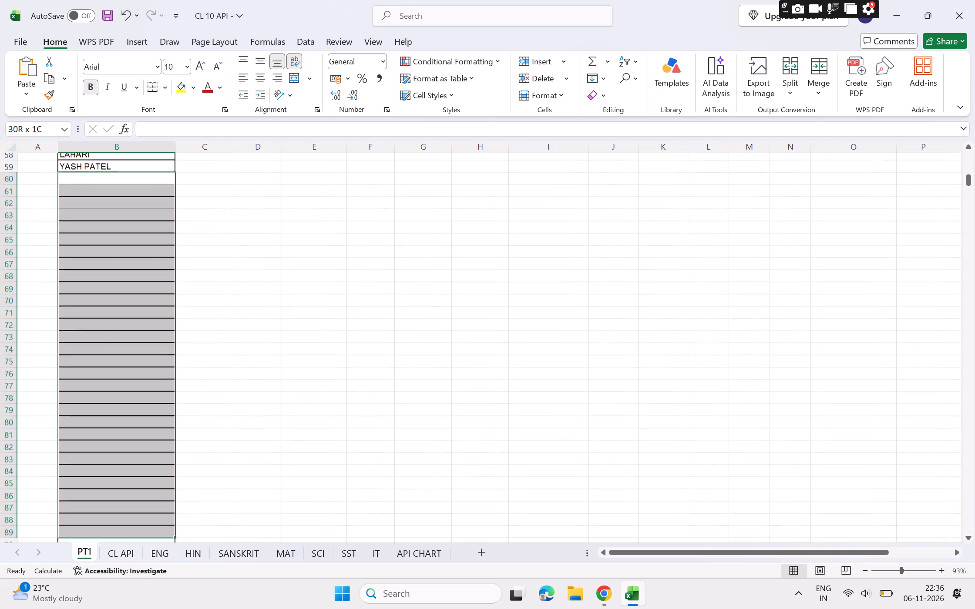
{"action": "left_click_drag", "start_coordinate": [109, 568], "coordinate": [128, 608]}
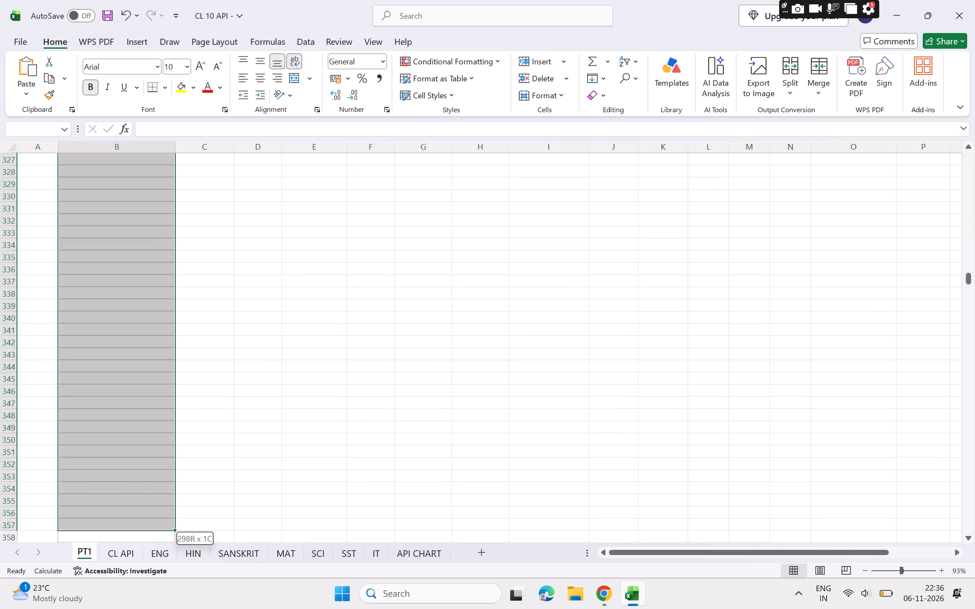
{"action": "left_click_drag", "start_coordinate": [128, 608], "coordinate": [124, 463]}
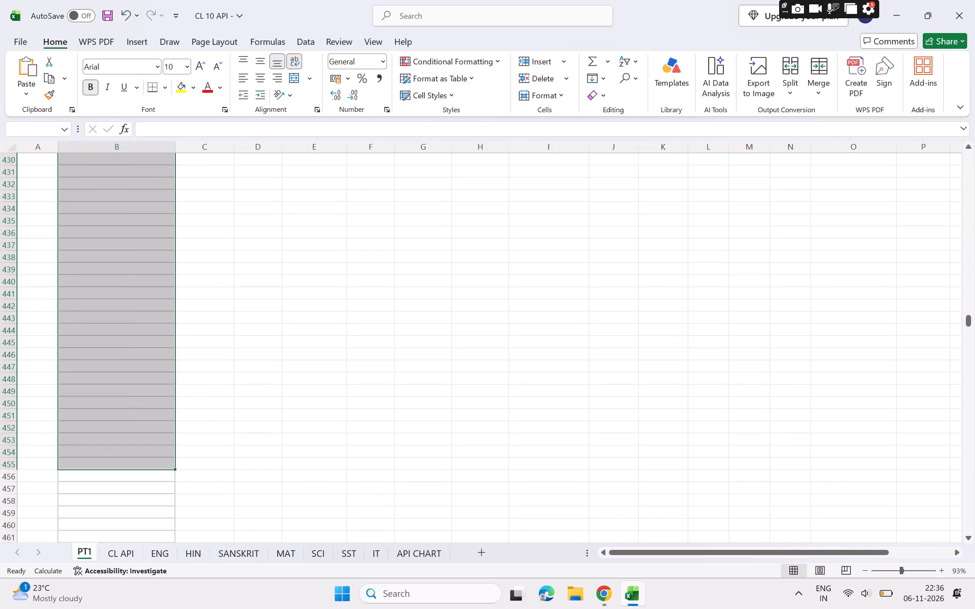
{"action": "right_click", "coordinate": [124, 462]}
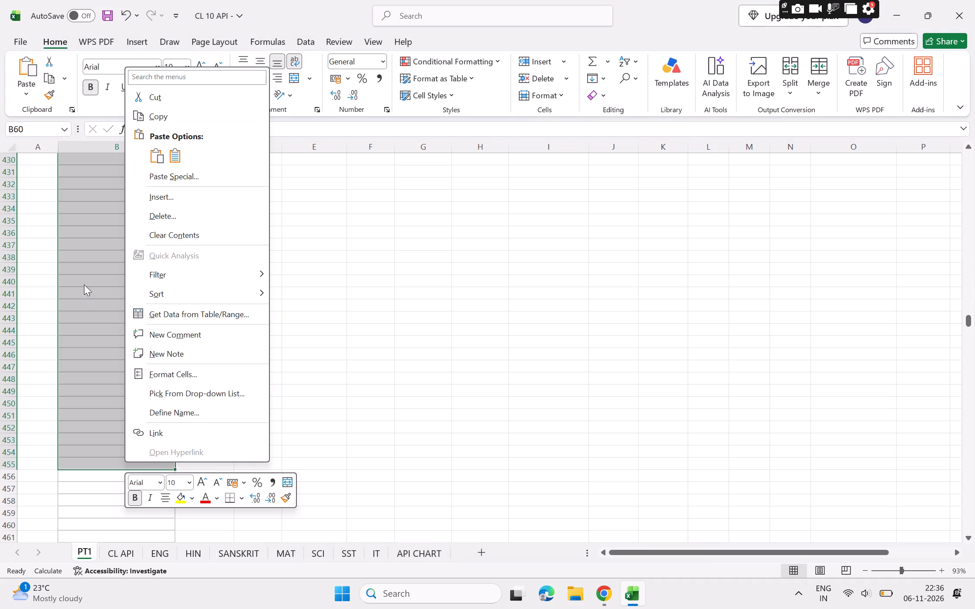
{"action": "left_click", "coordinate": [173, 221]}
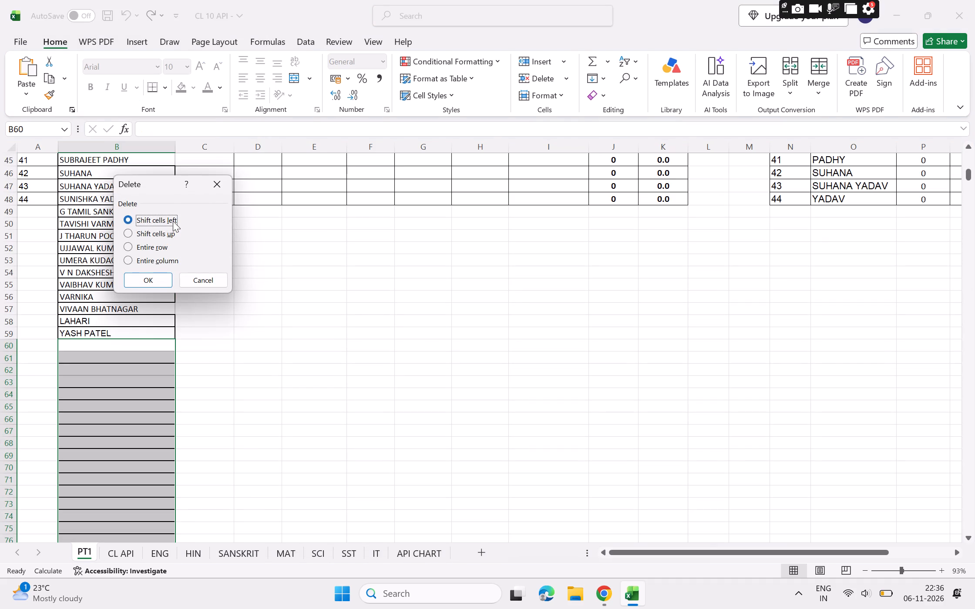
{"action": "left_click", "coordinate": [124, 248]}
{"action": "left_click", "coordinate": [147, 284]}
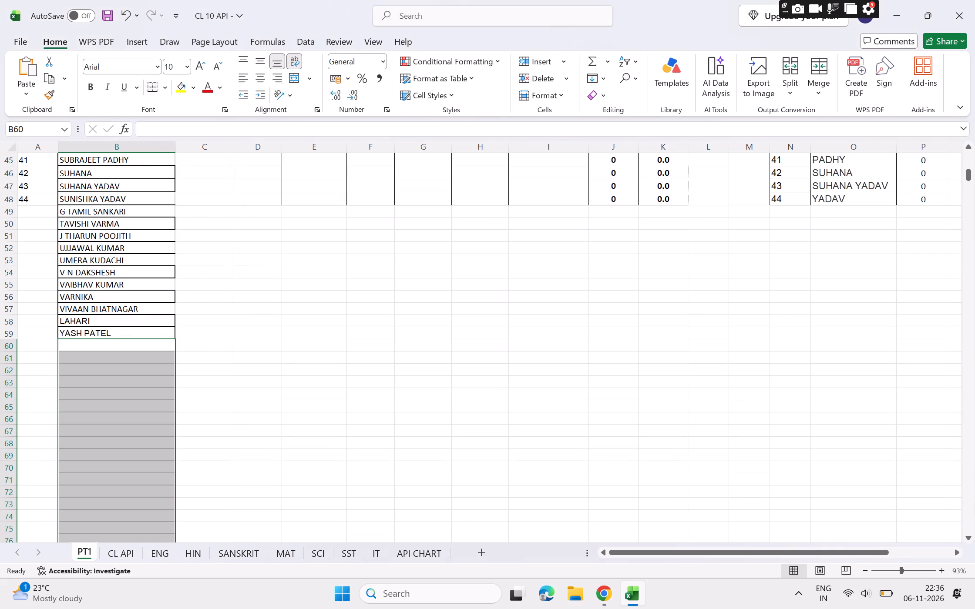
{"action": "scroll", "coordinate": [251, 351], "scroll_direction": "down", "scroll_amount": 1}
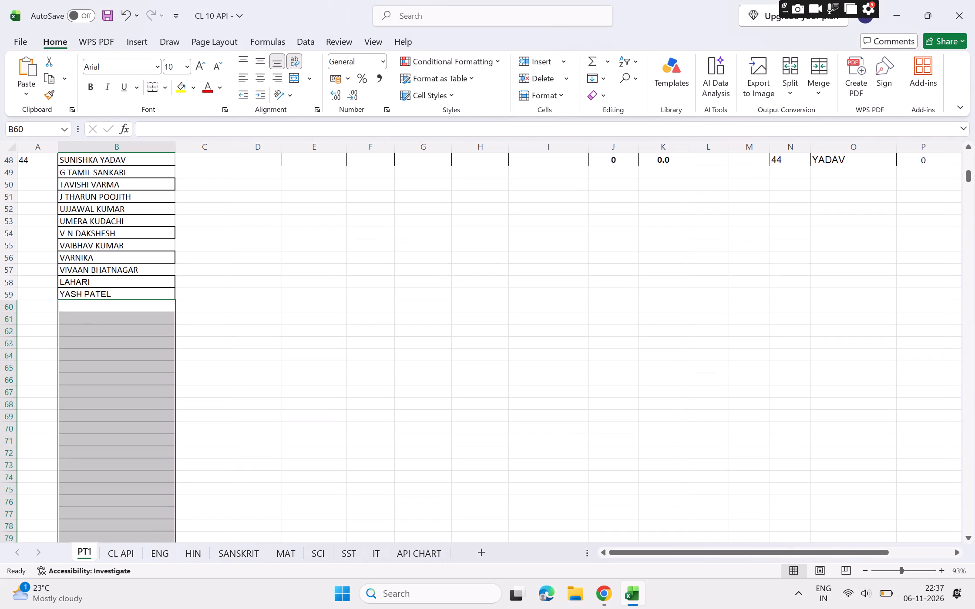
Look through the trimmed name list on the PT1 sheet from the last student in row 59 up to the title.
{"action": "scroll", "coordinate": [251, 351], "scroll_direction": "up", "scroll_amount": 2}
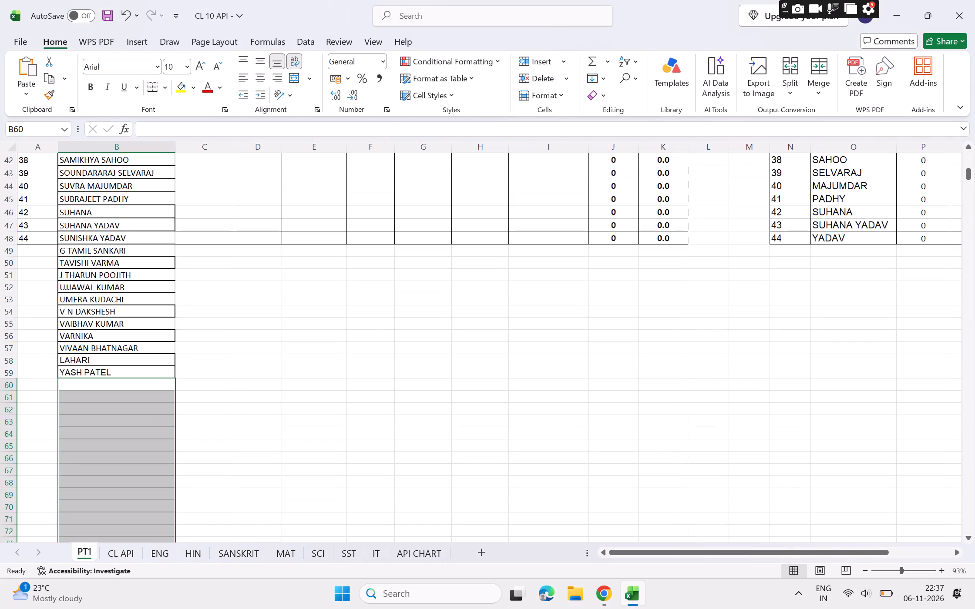
{"action": "left_click_drag", "start_coordinate": [229, 246], "coordinate": [256, 365]}
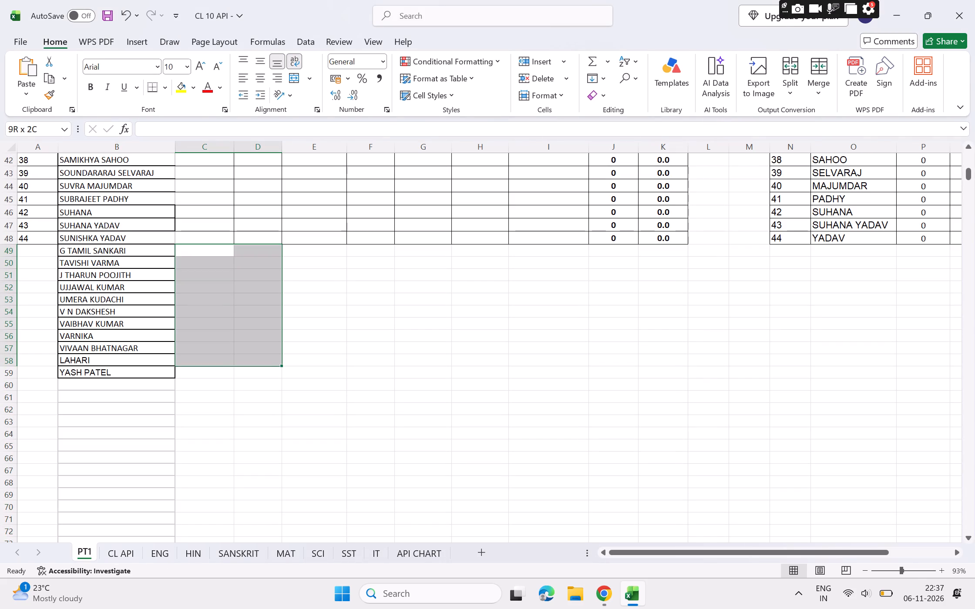
{"action": "left_click_drag", "start_coordinate": [256, 365], "coordinate": [257, 368]}
{"action": "left_click", "coordinate": [392, 327]}
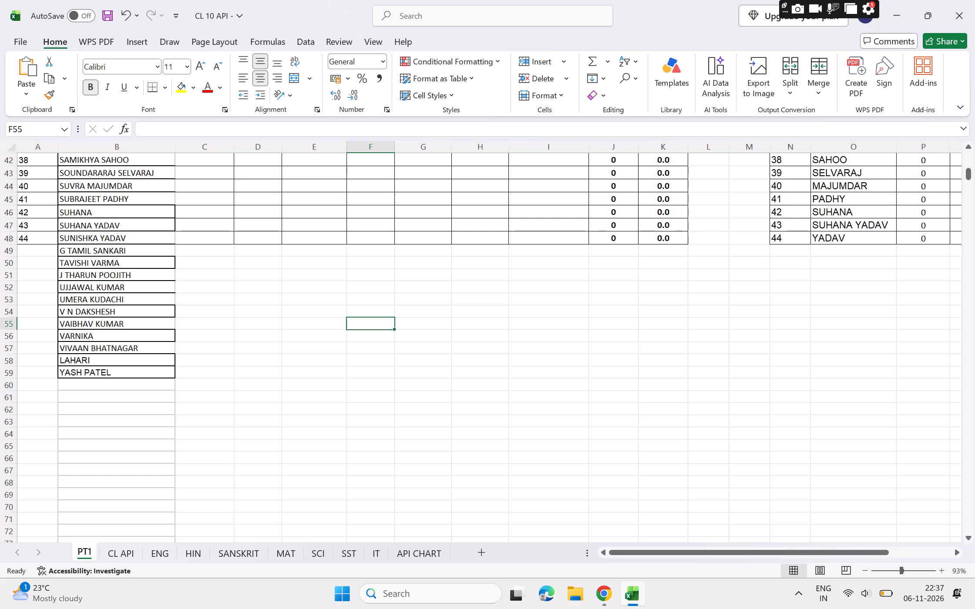
{"action": "scroll", "coordinate": [396, 358], "scroll_direction": "up", "scroll_amount": 4}
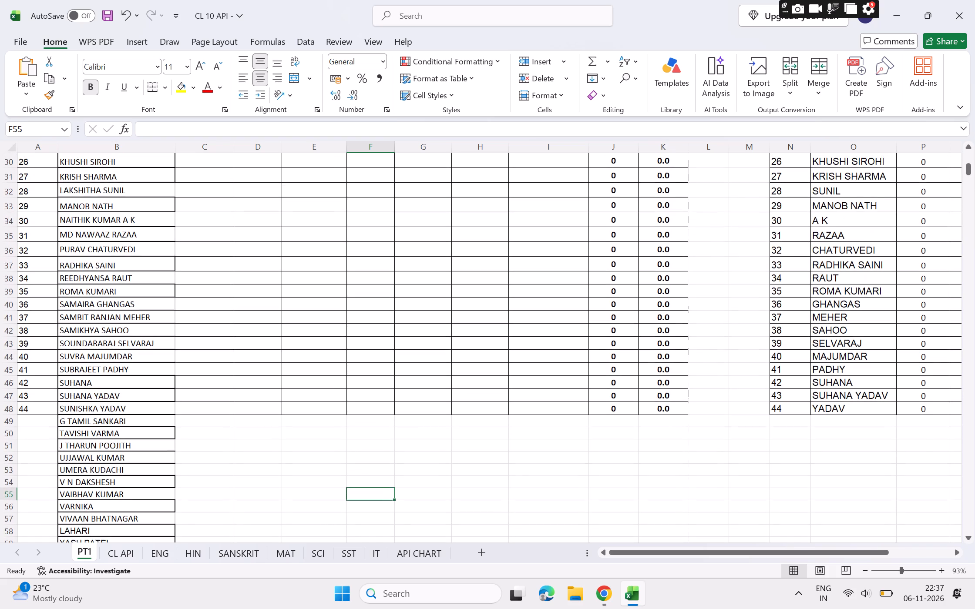
{"action": "scroll", "coordinate": [395, 358], "scroll_direction": "up", "scroll_amount": 9}
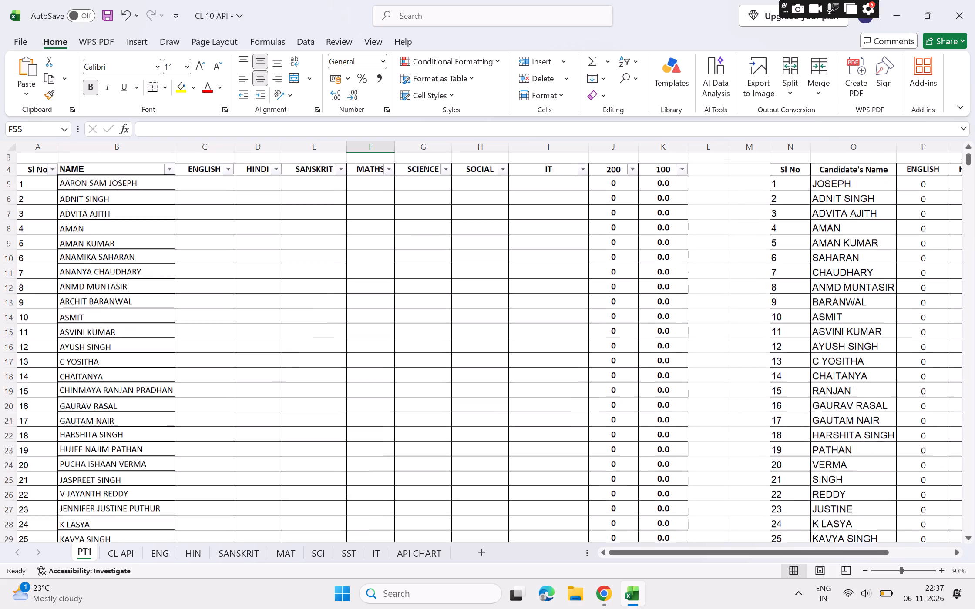
{"action": "scroll", "coordinate": [395, 358], "scroll_direction": "up", "scroll_amount": 2}
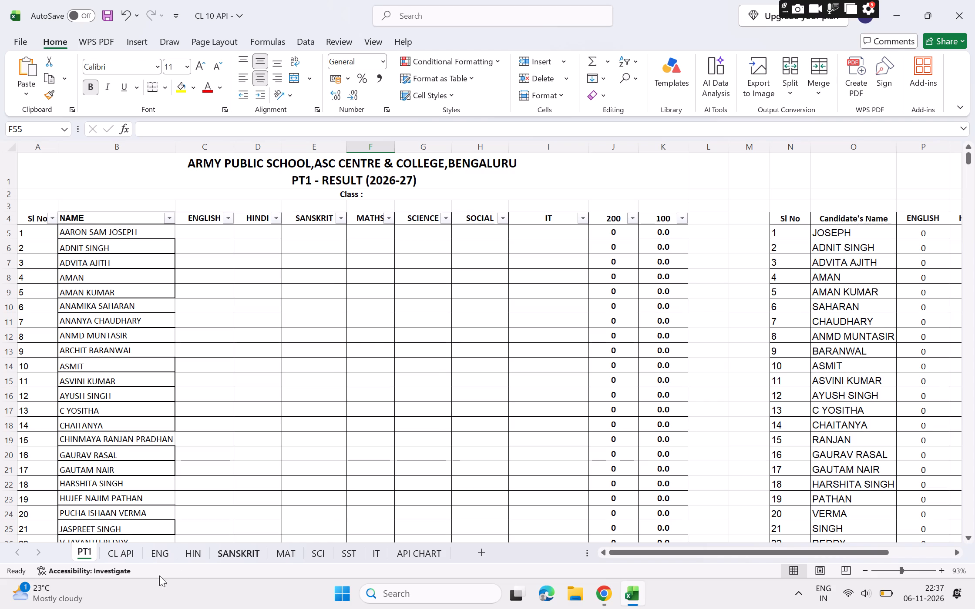
Delete the entire row 20 holding the student with Sl No 16 on the PT1 sheet.
{"action": "scroll", "coordinate": [122, 516], "scroll_direction": "down", "scroll_amount": 3}
{"action": "scroll", "coordinate": [100, 439], "scroll_direction": "down", "scroll_amount": 1}
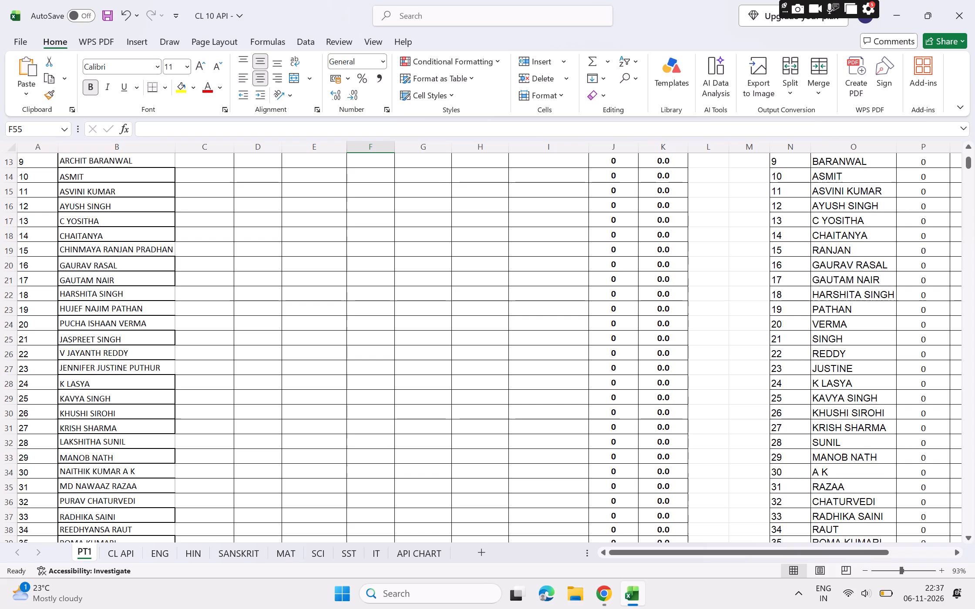
{"action": "left_click", "coordinate": [130, 265]}
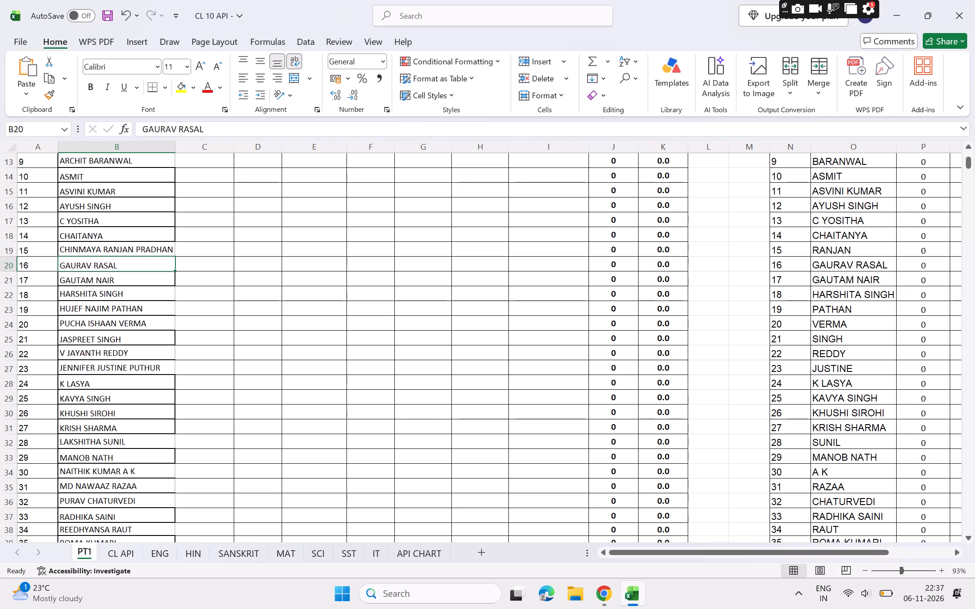
{"action": "right_click", "coordinate": [130, 265]}
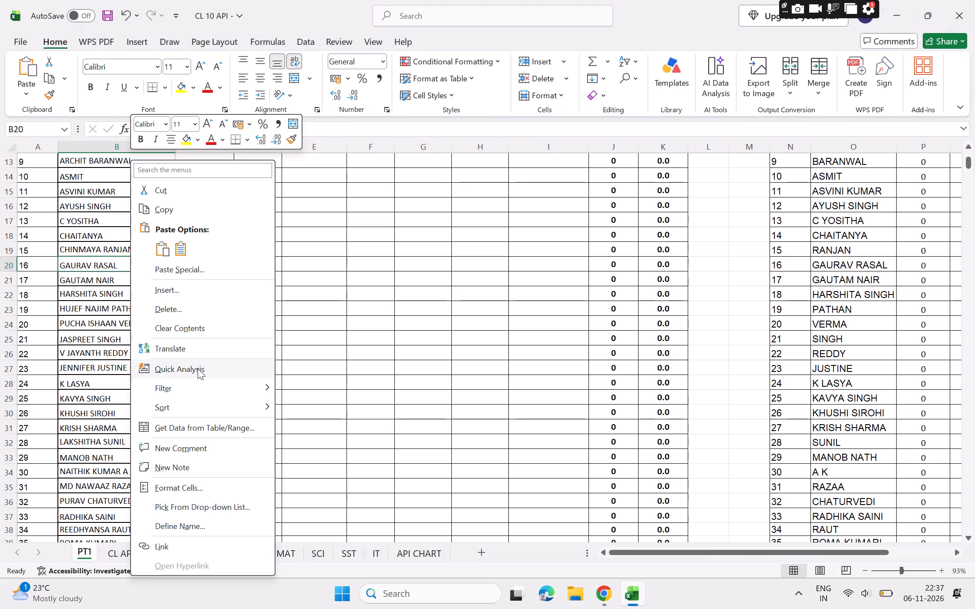
{"action": "left_click", "coordinate": [198, 311]}
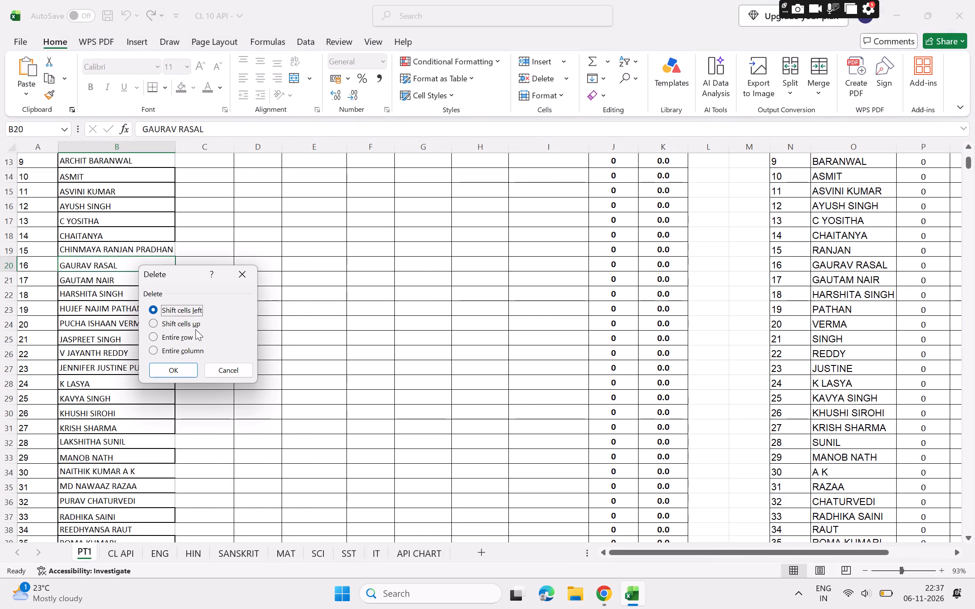
{"action": "left_click", "coordinate": [150, 337]}
{"action": "left_click", "coordinate": [170, 372]}
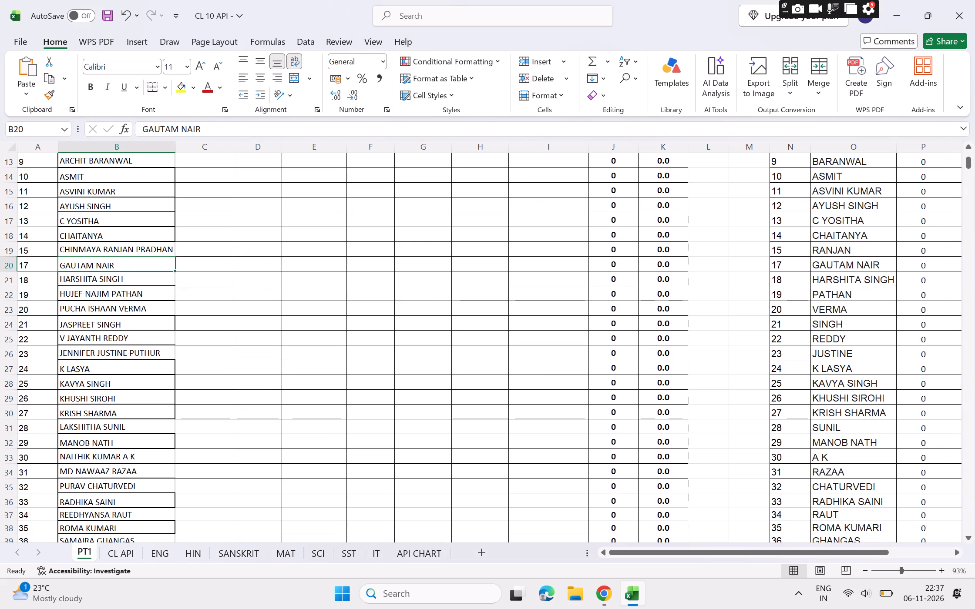
Delete the entire row 21 holding the student with Sl No 18 on the PT1 sheet.
{"action": "right_click", "coordinate": [32, 280]}
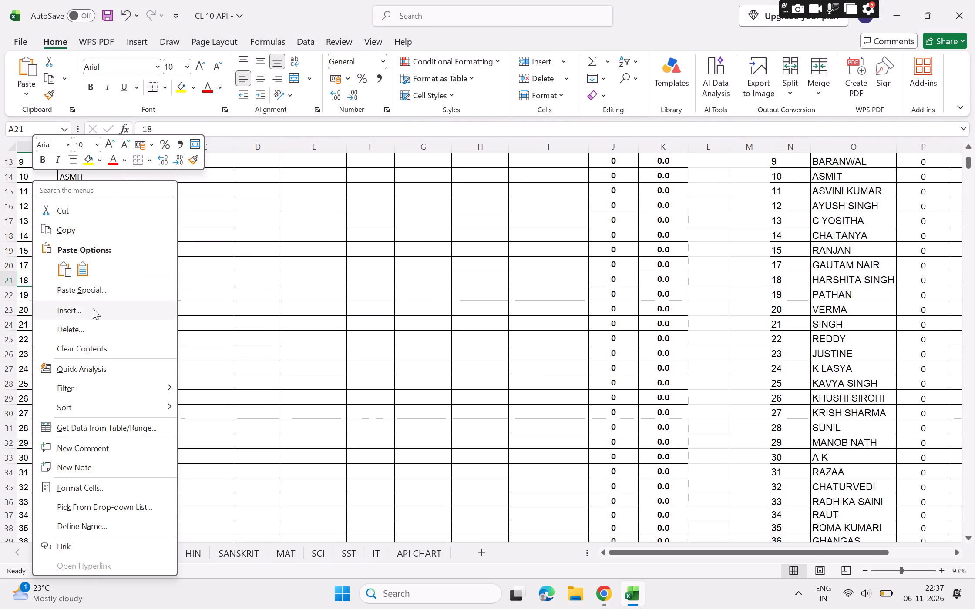
{"action": "left_click", "coordinate": [99, 331]}
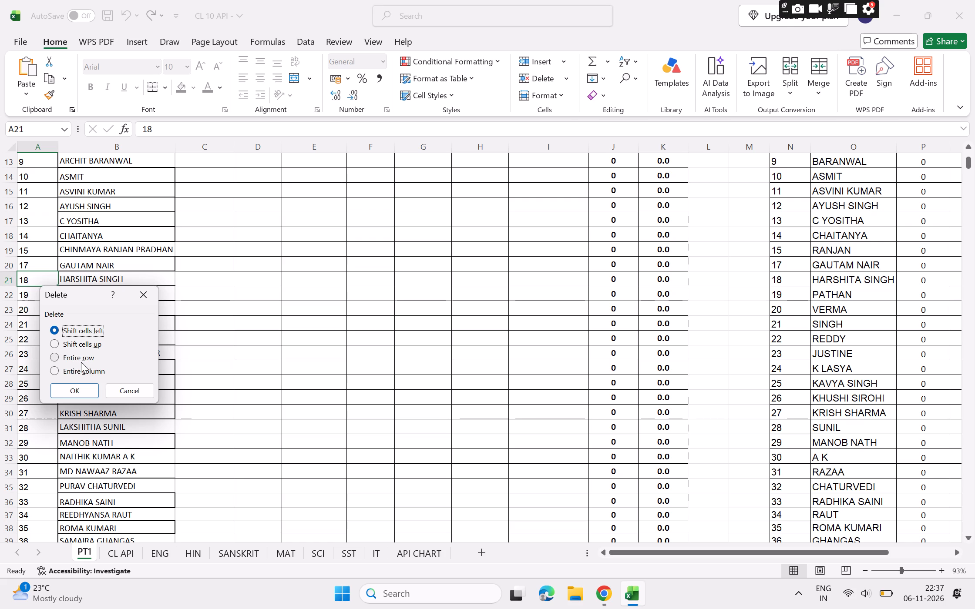
{"action": "left_click", "coordinate": [55, 359]}
{"action": "left_click", "coordinate": [76, 391]}
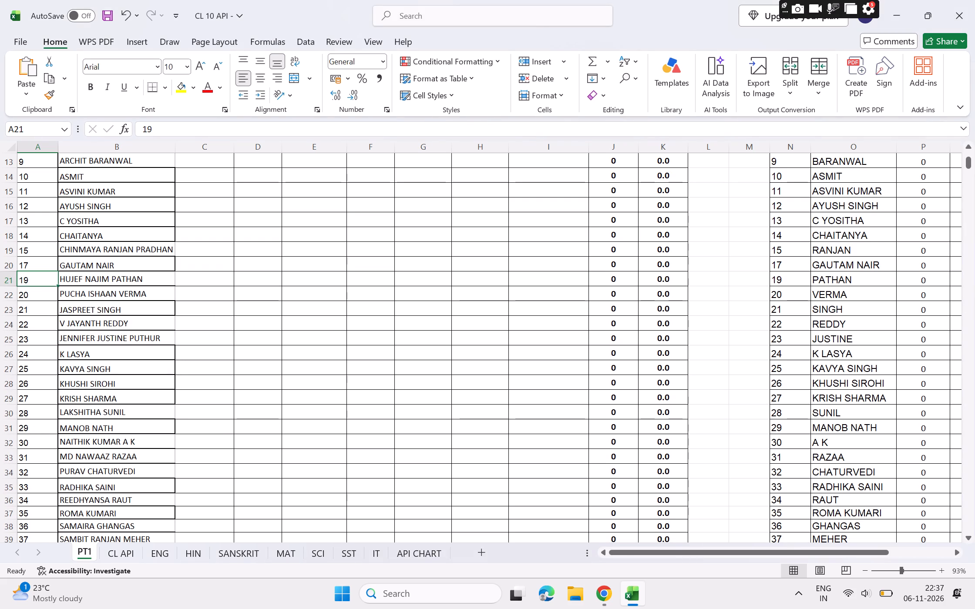
Delete the entire row 22 holding the student with Sl No 20 on the PT1 sheet.
{"action": "right_click", "coordinate": [46, 300]}
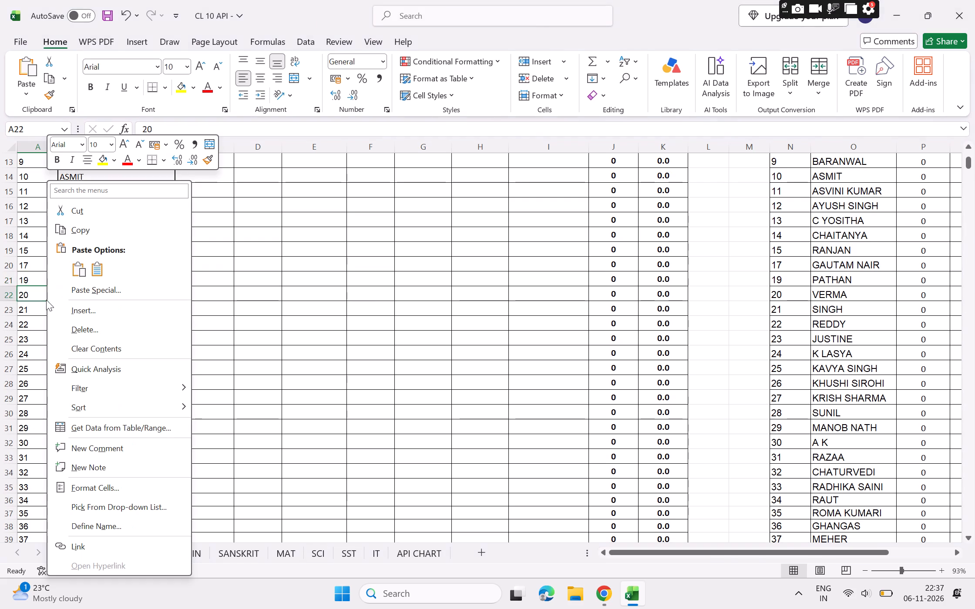
{"action": "left_click", "coordinate": [99, 336]}
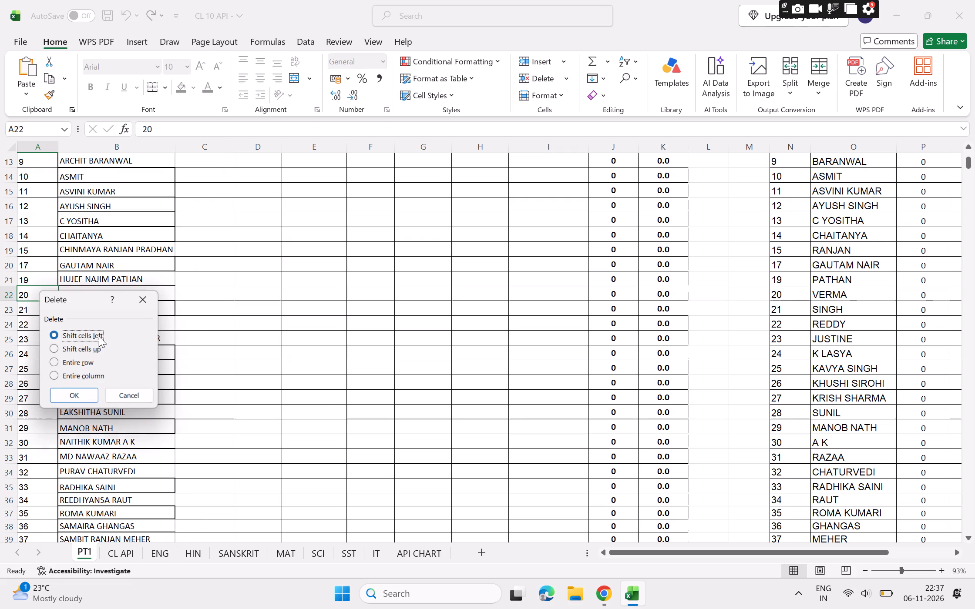
{"action": "left_click", "coordinate": [56, 360]}
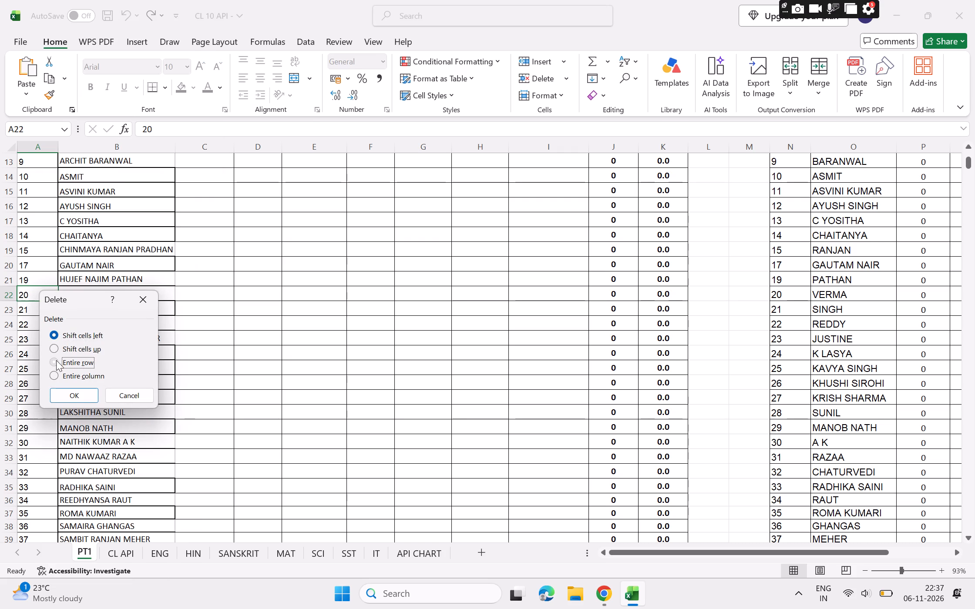
{"action": "left_click", "coordinate": [64, 393]}
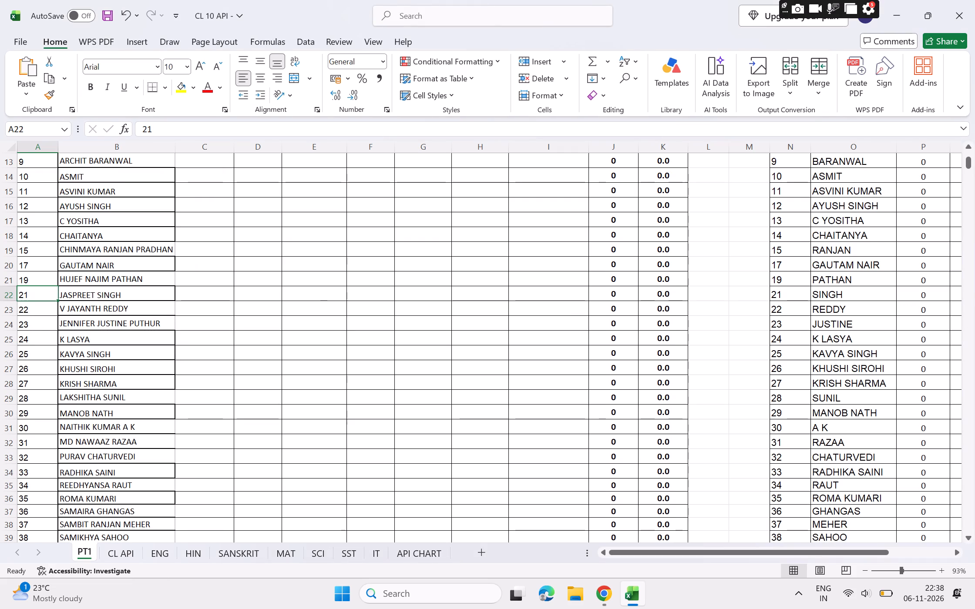
Delete the entire row 22 holding the student with Sl No 21 on the PT1 sheet.
{"action": "right_click", "coordinate": [37, 296]}
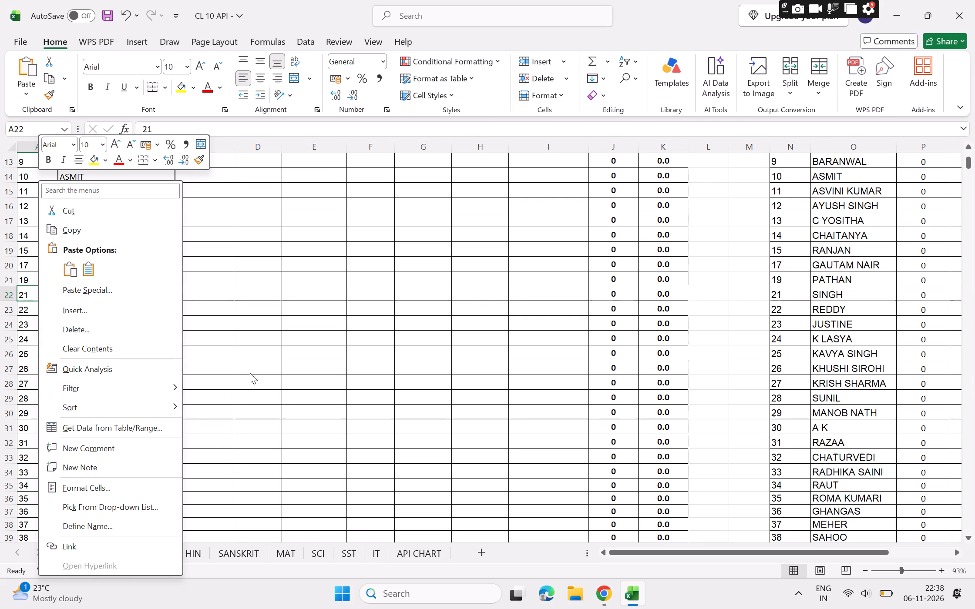
{"action": "right_click", "coordinate": [269, 385]}
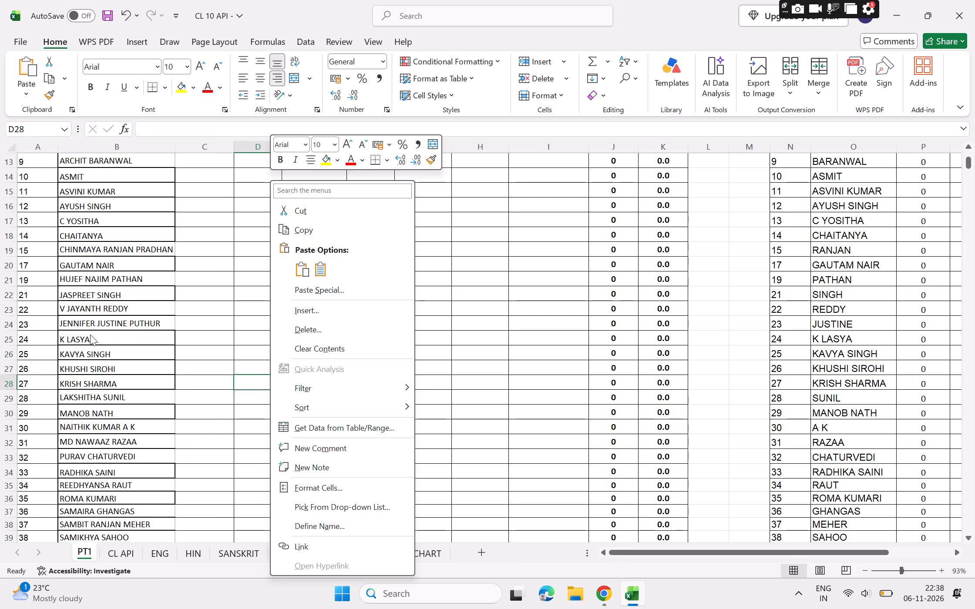
{"action": "right_click", "coordinate": [31, 293]}
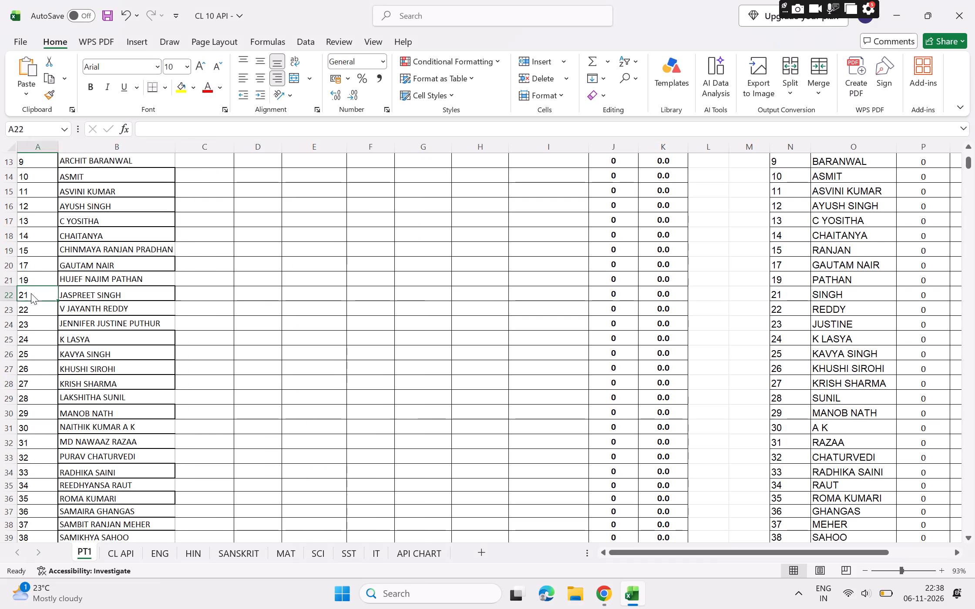
{"action": "left_click", "coordinate": [68, 327]}
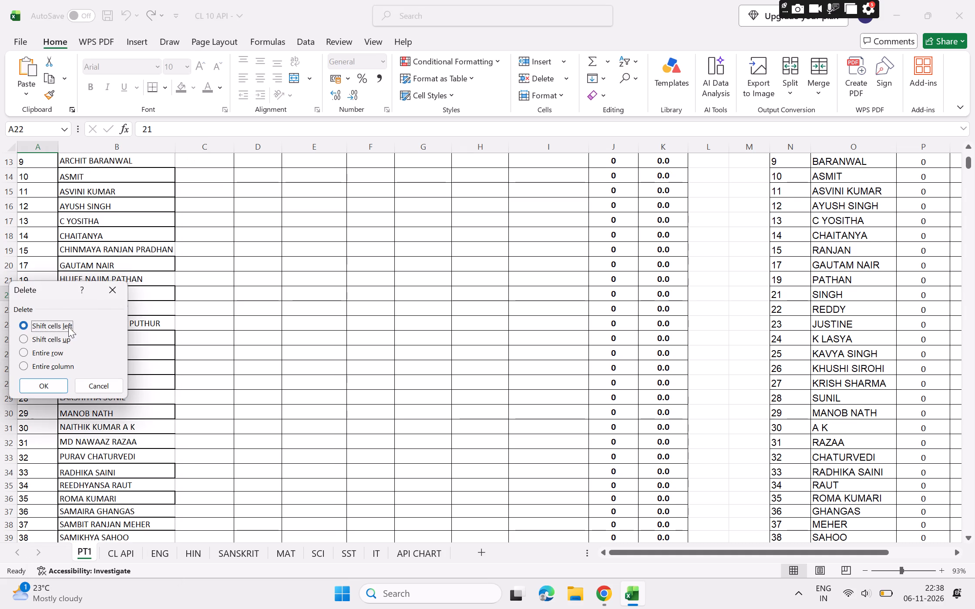
{"action": "left_click", "coordinate": [26, 348]}
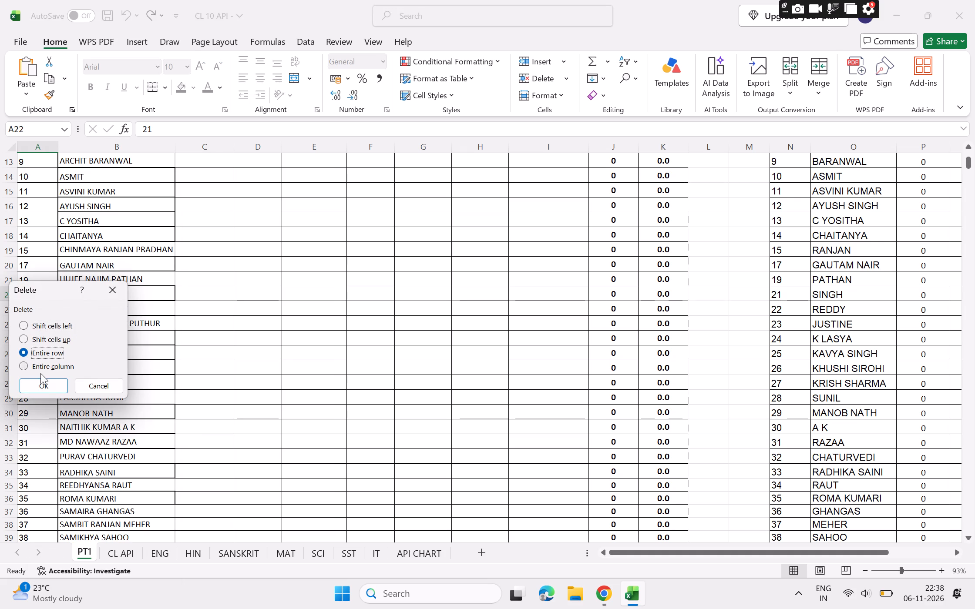
{"action": "left_click", "coordinate": [44, 381]}
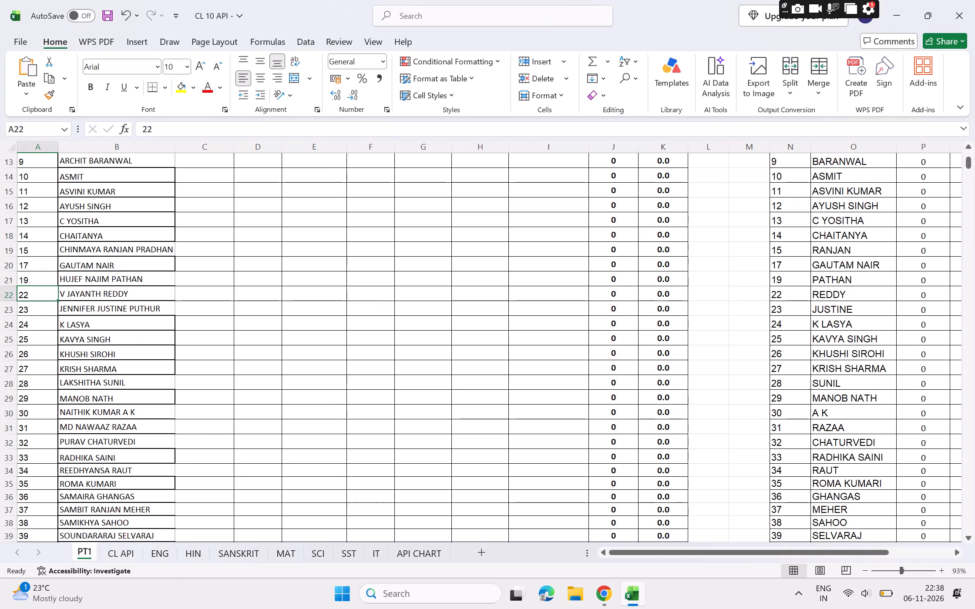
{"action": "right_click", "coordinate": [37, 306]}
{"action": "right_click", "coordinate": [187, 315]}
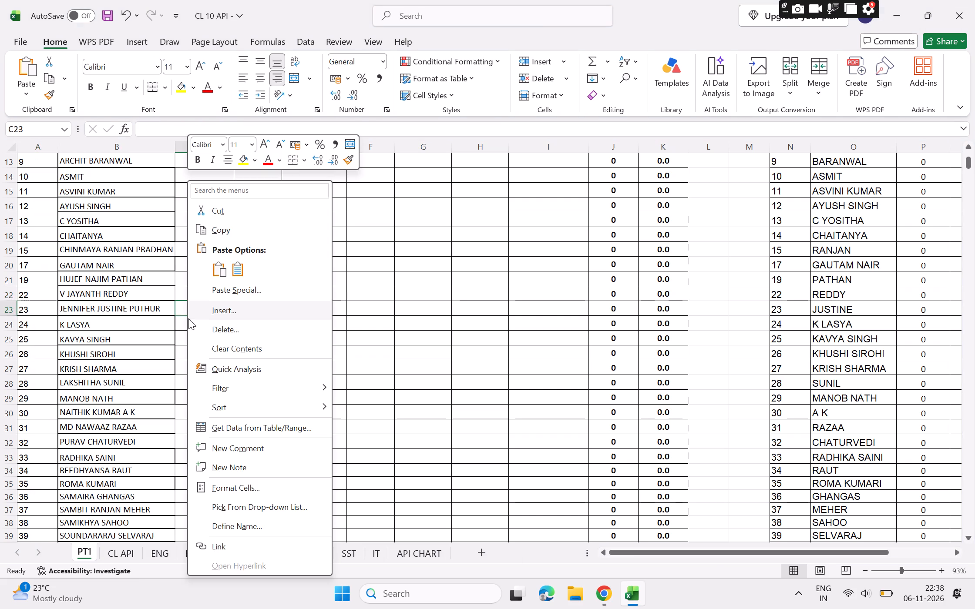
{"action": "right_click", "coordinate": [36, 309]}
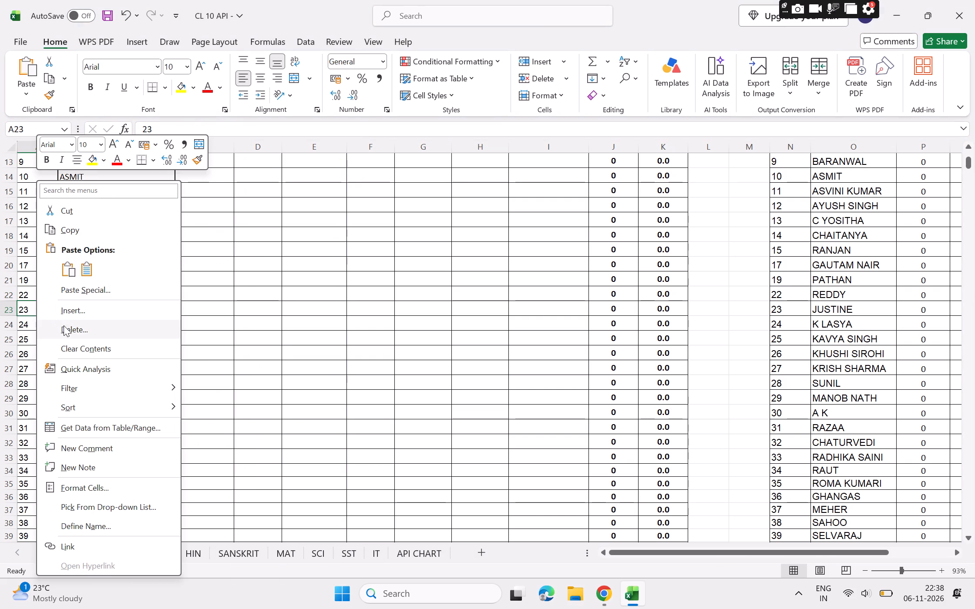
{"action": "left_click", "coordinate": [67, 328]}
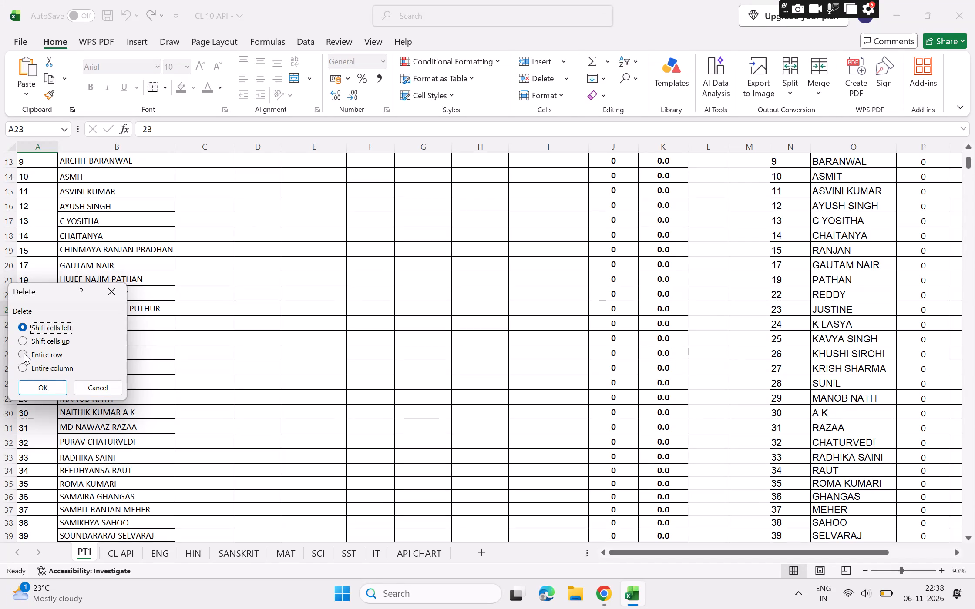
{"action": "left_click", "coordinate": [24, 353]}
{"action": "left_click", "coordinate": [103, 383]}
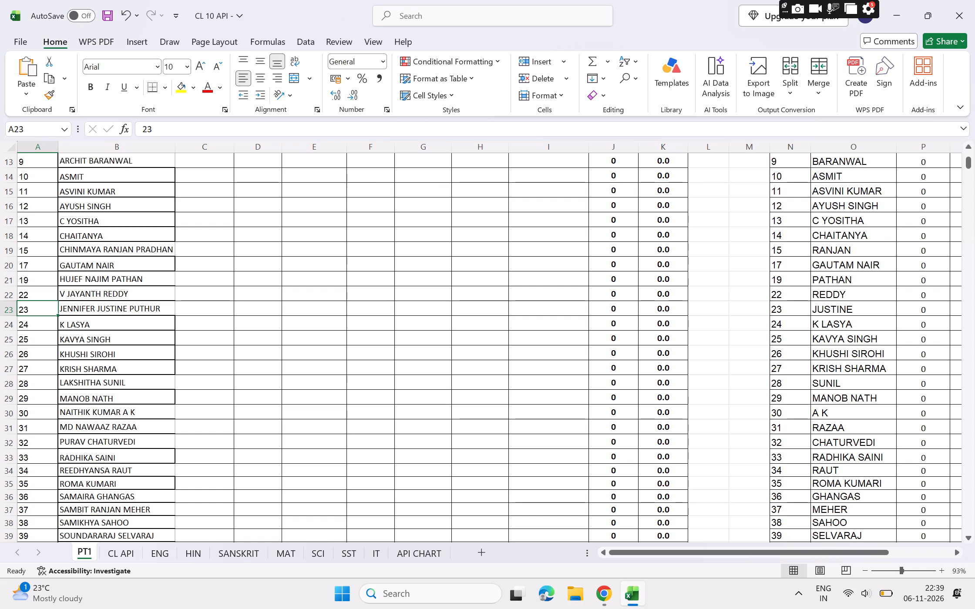
Delete the entire row 23 holding the student with Sl No 23 on the PT1 sheet.
{"action": "right_click", "coordinate": [38, 313]}
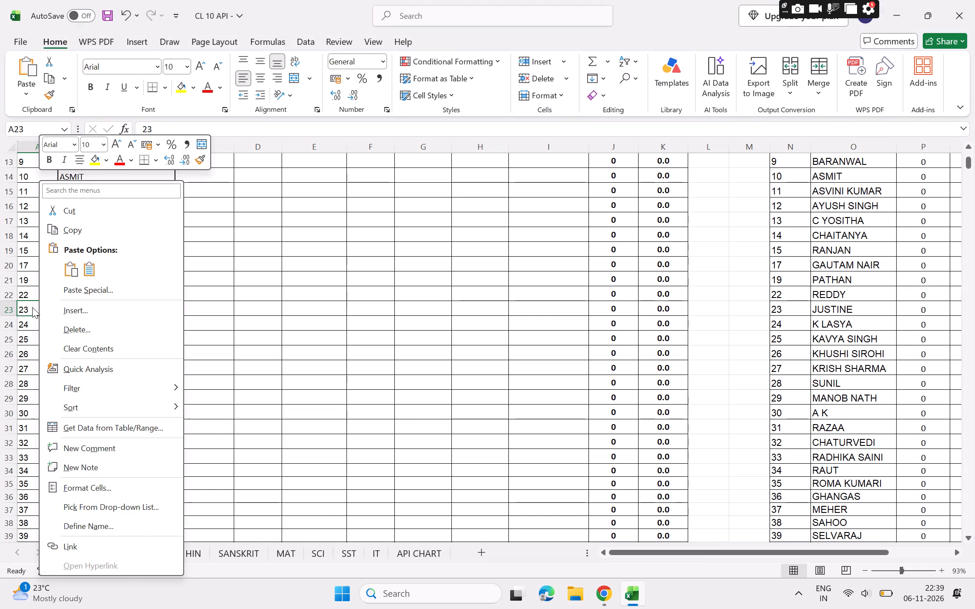
{"action": "left_click", "coordinate": [88, 327]}
{"action": "left_click", "coordinate": [41, 356]}
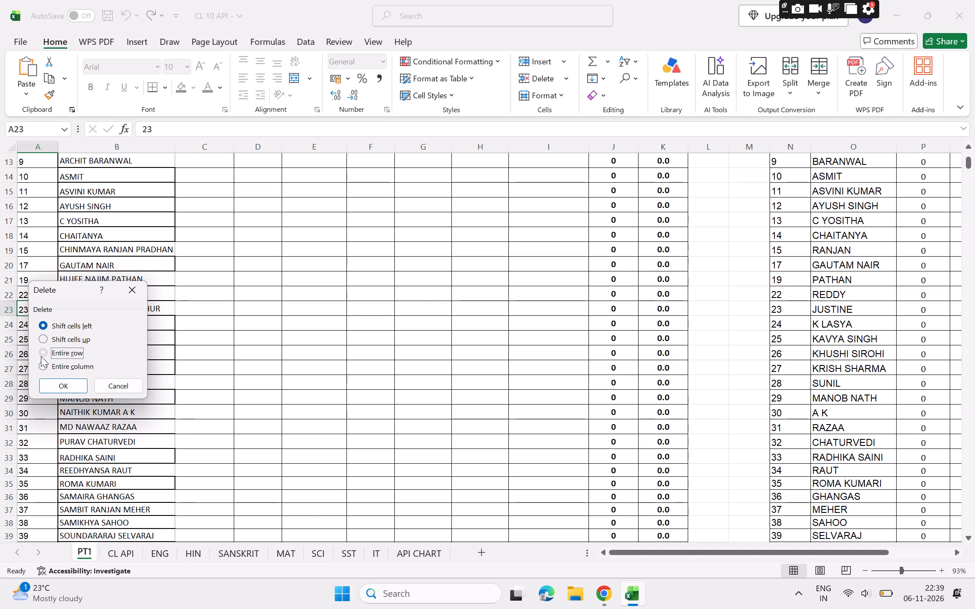
{"action": "left_click", "coordinate": [56, 384]}
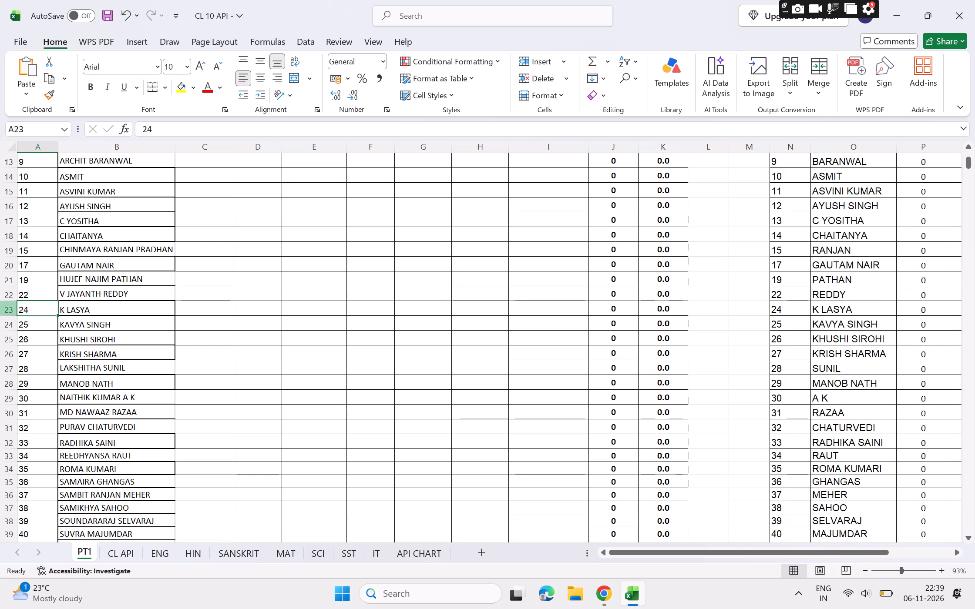
Delete the entire row 26 holding the student with Sl No 27 on the PT1 sheet.
{"action": "right_click", "coordinate": [37, 357]}
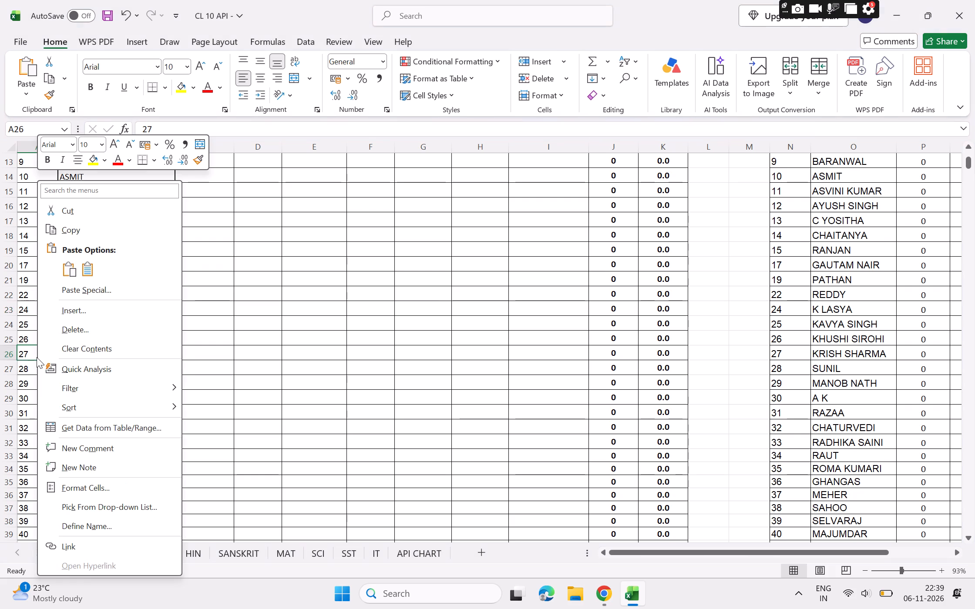
{"action": "left_click", "coordinate": [91, 330]}
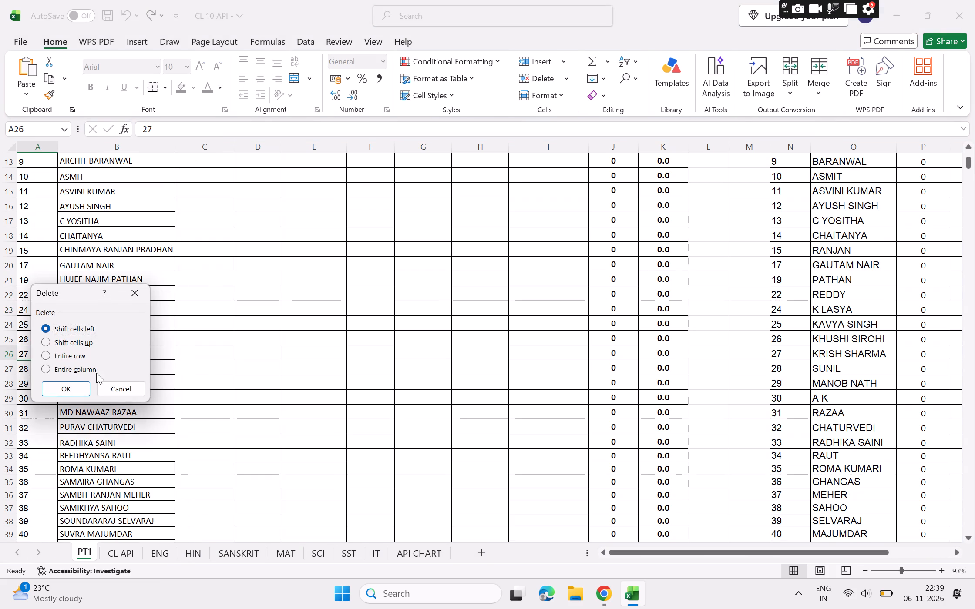
{"action": "left_click", "coordinate": [48, 353]}
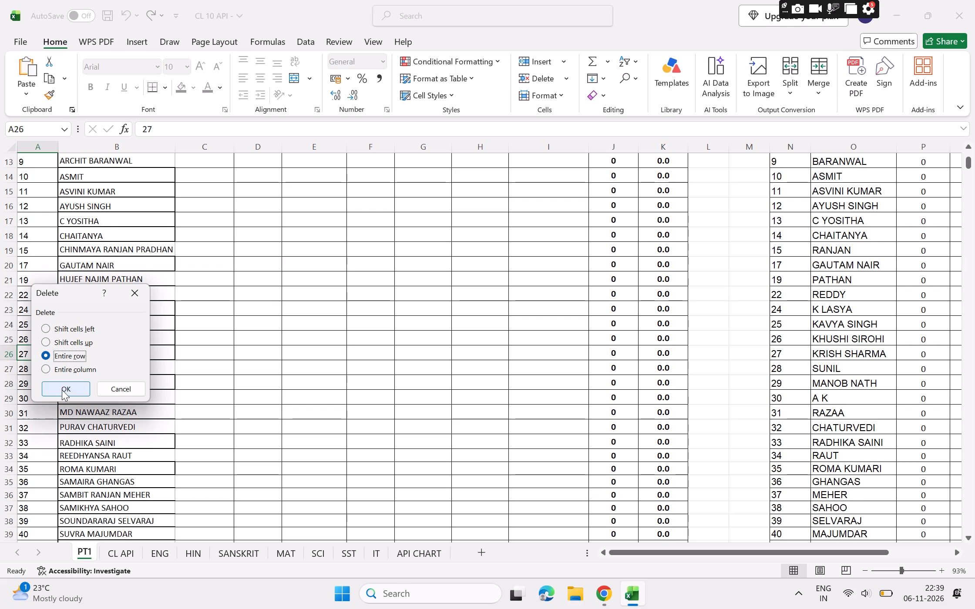
{"action": "left_click", "coordinate": [62, 389]}
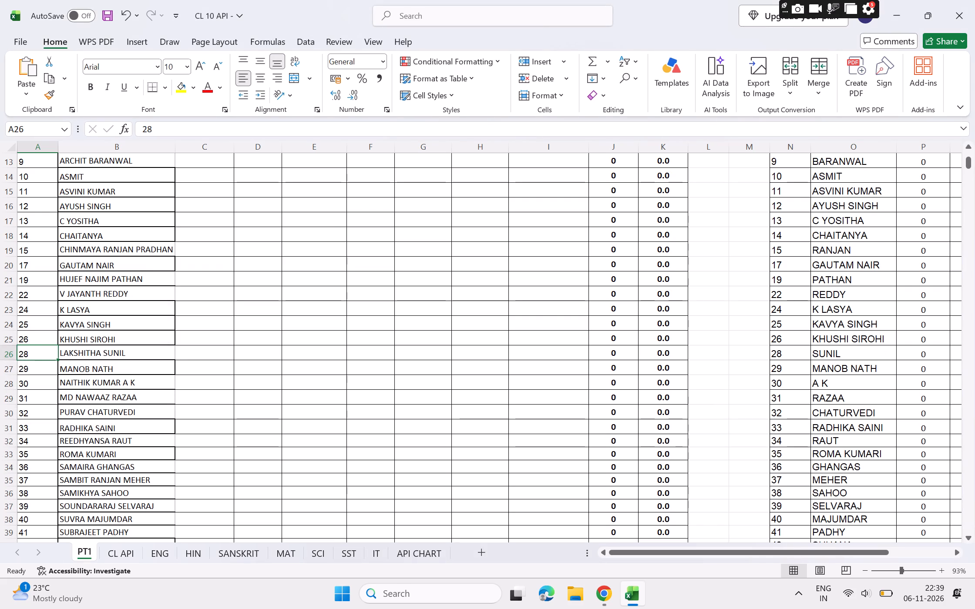
Delete the entire row 27 holding the student with Sl No 29 on the PT1 sheet.
{"action": "right_click", "coordinate": [41, 370]}
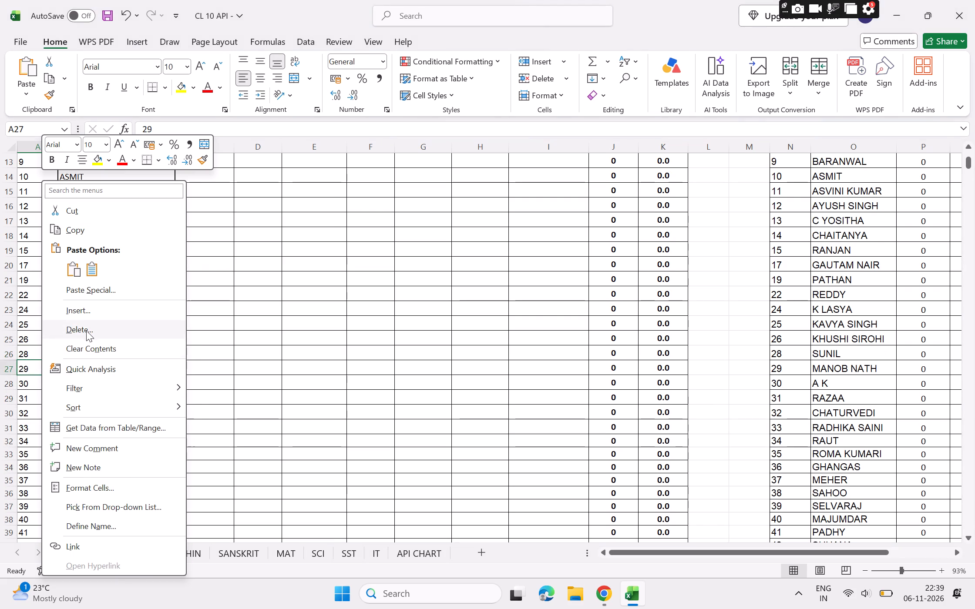
{"action": "left_click", "coordinate": [86, 330]}
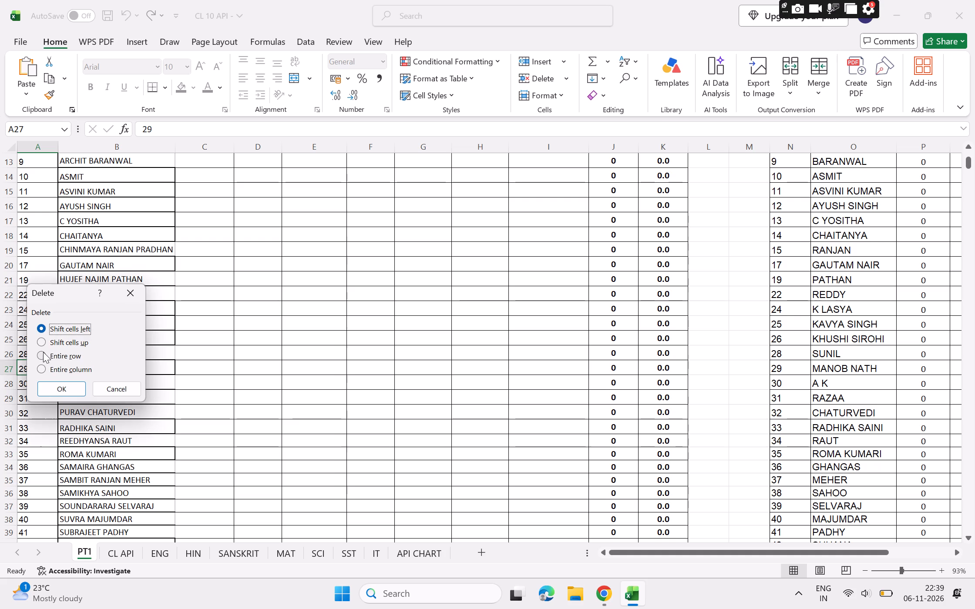
{"action": "left_click", "coordinate": [43, 352]}
{"action": "left_click", "coordinate": [56, 384]}
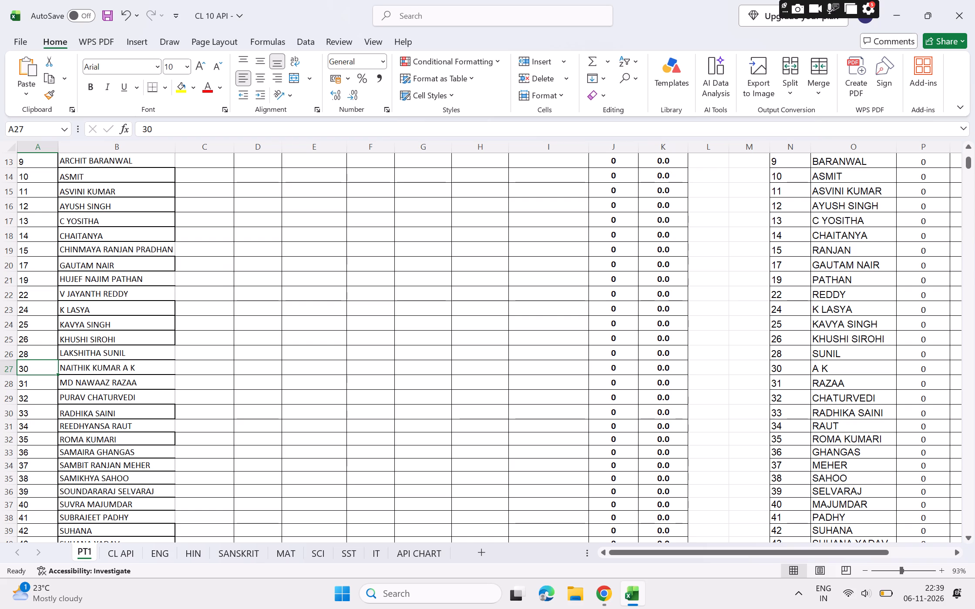
Delete the entire row 28 holding the student with Sl No 31 on the PT1 sheet.
{"action": "right_click", "coordinate": [41, 381]}
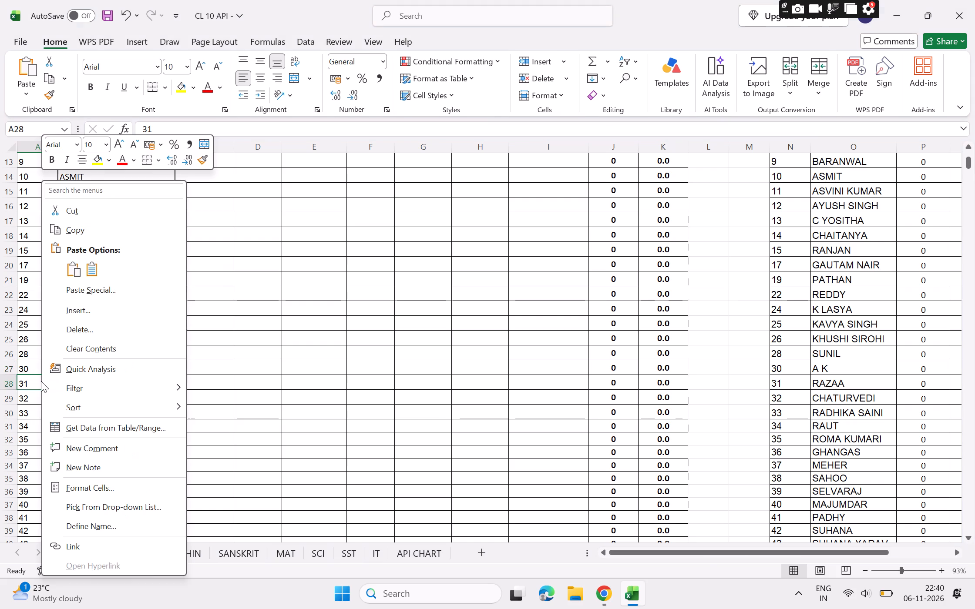
{"action": "left_click", "coordinate": [80, 329]}
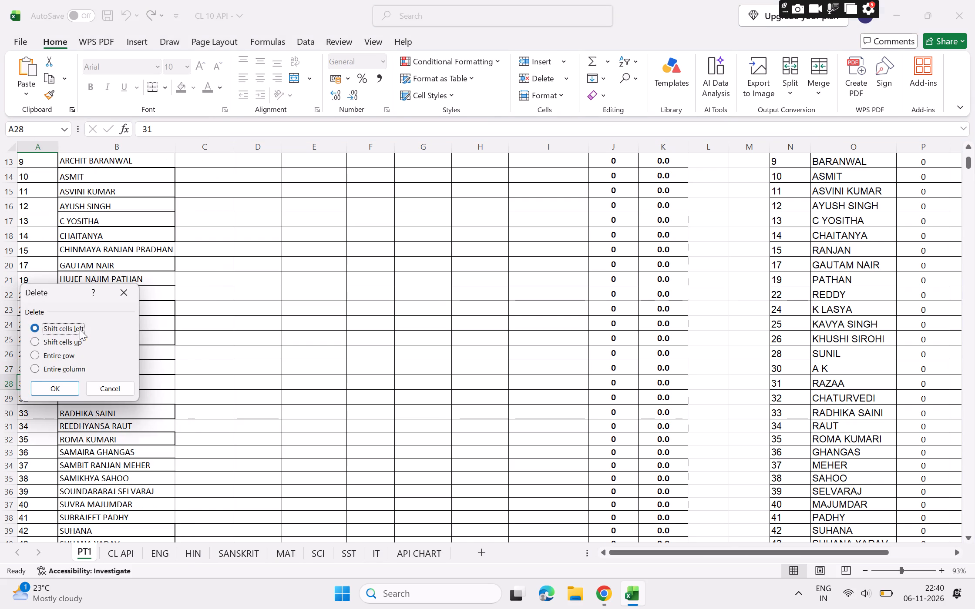
{"action": "left_click", "coordinate": [35, 356]}
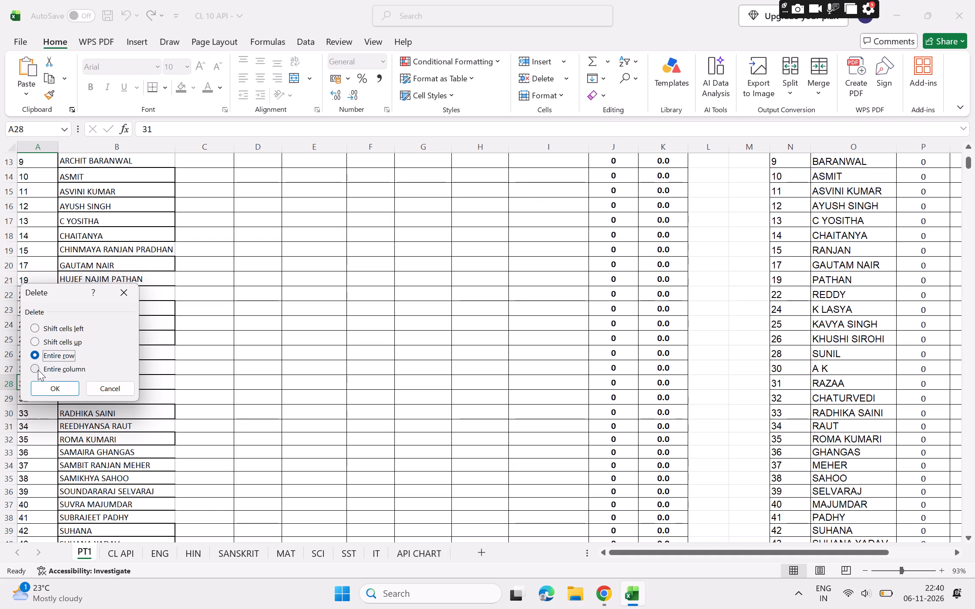
{"action": "left_click", "coordinate": [55, 385]}
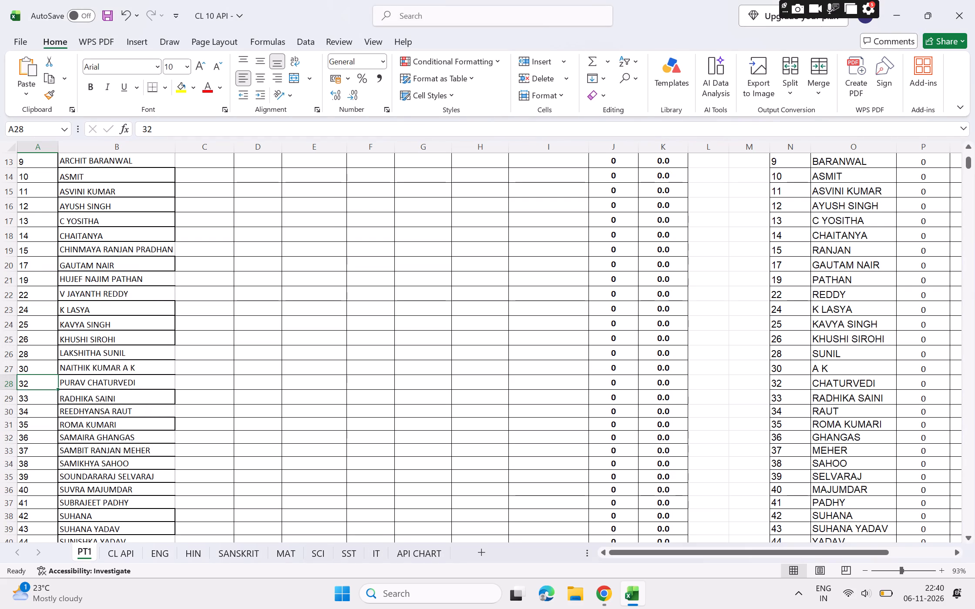
Delete the entire row 30 holding the student with Sl No 34 on the PT1 sheet.
{"action": "left_click", "coordinate": [35, 415]}
{"action": "right_click", "coordinate": [37, 415]}
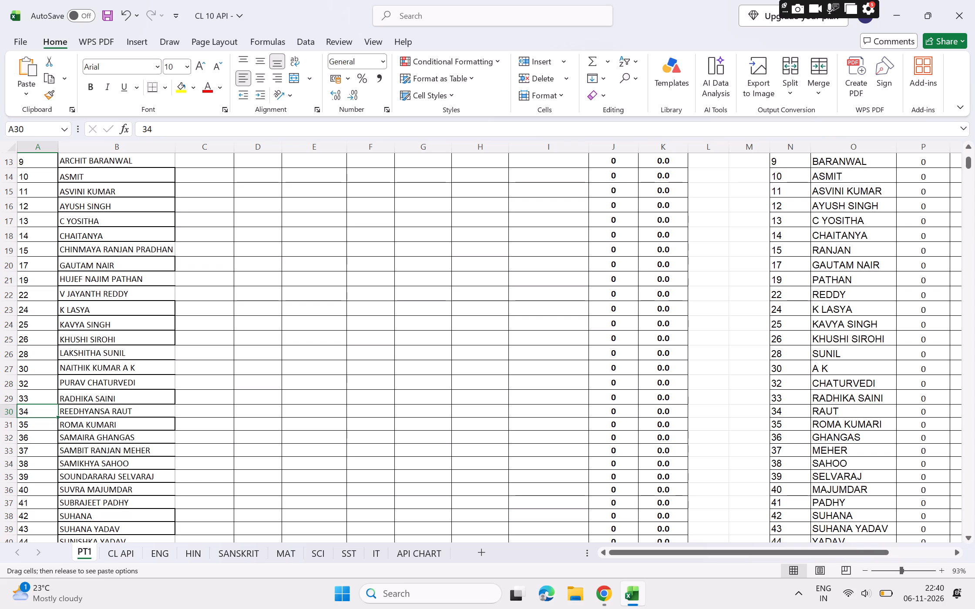
{"action": "right_click", "coordinate": [43, 410]}
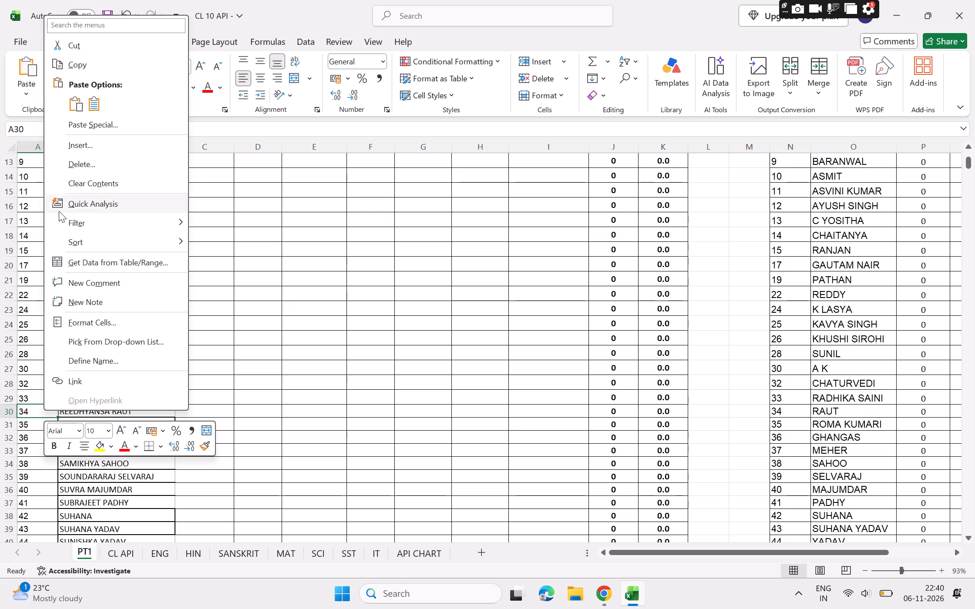
{"action": "left_click", "coordinate": [86, 162]}
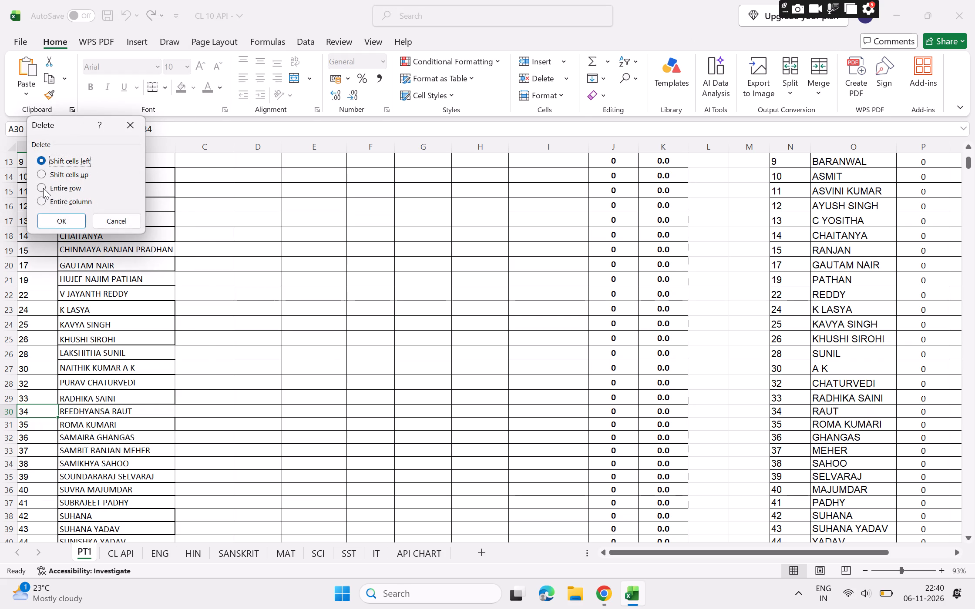
{"action": "left_click", "coordinate": [43, 188]}
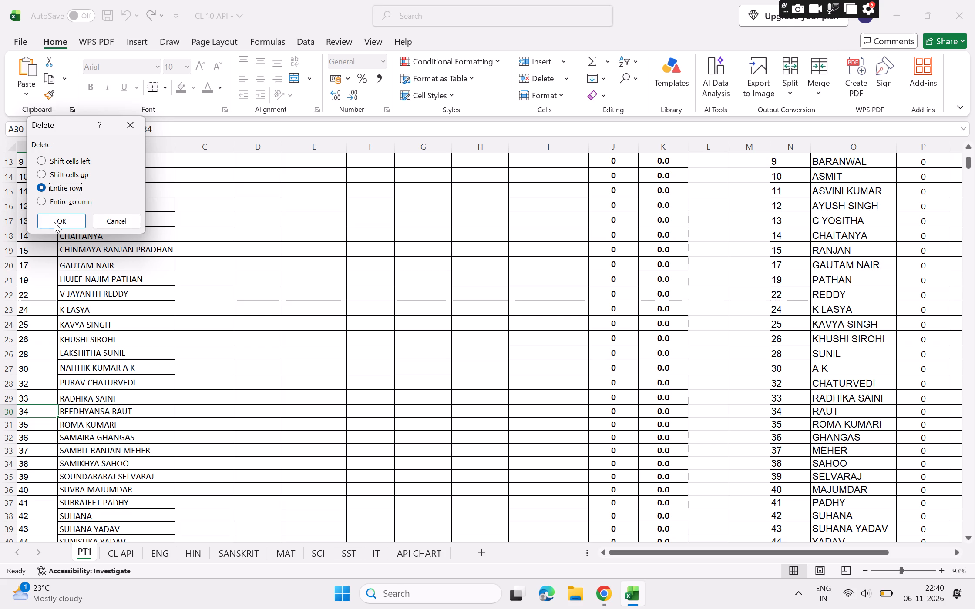
{"action": "left_click", "coordinate": [54, 222]}
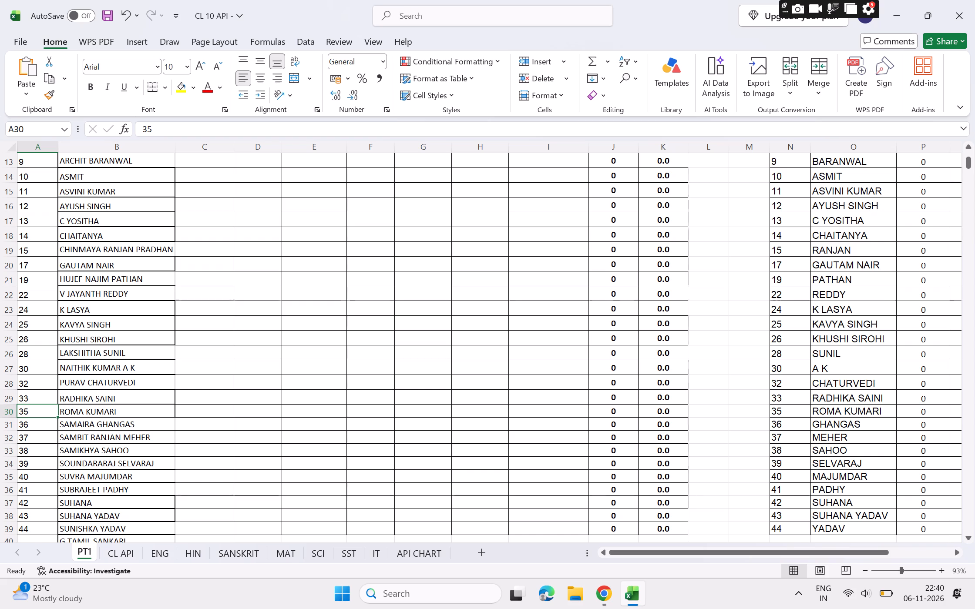
Delete the entire row 32 holding the student with Sl No 37 on the PT1 sheet.
{"action": "right_click", "coordinate": [39, 438]}
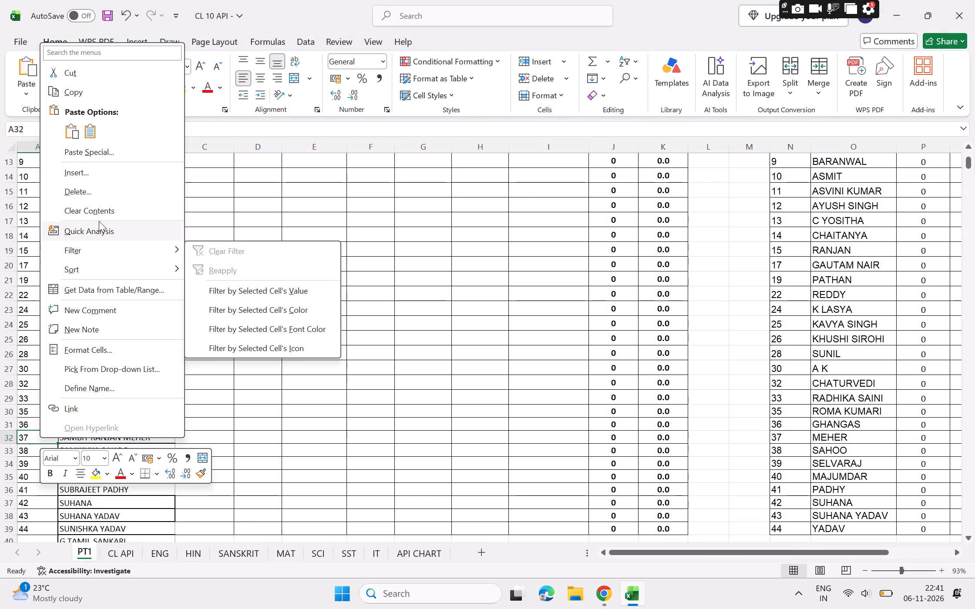
{"action": "left_click", "coordinate": [99, 196]}
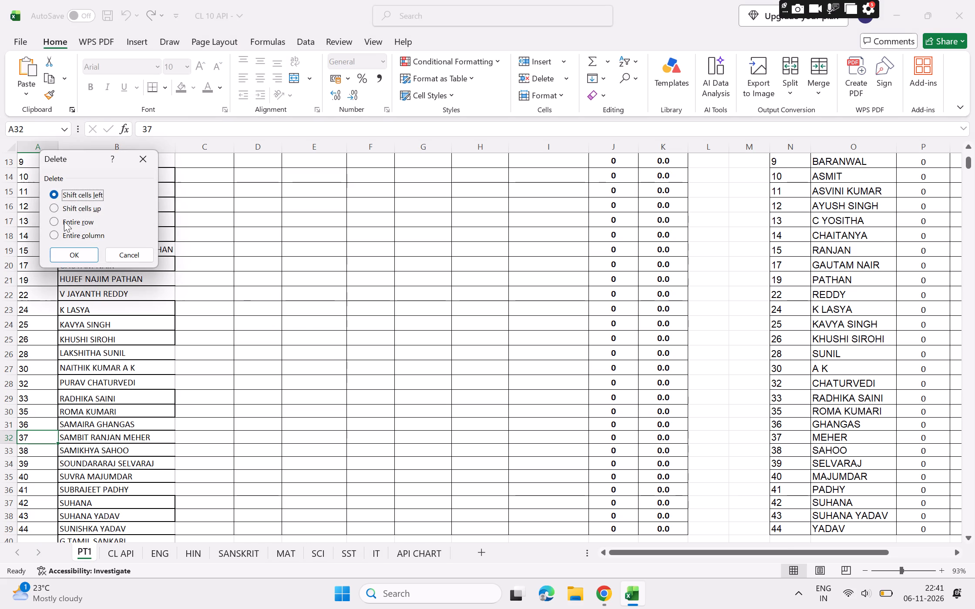
{"action": "left_click", "coordinate": [59, 224]}
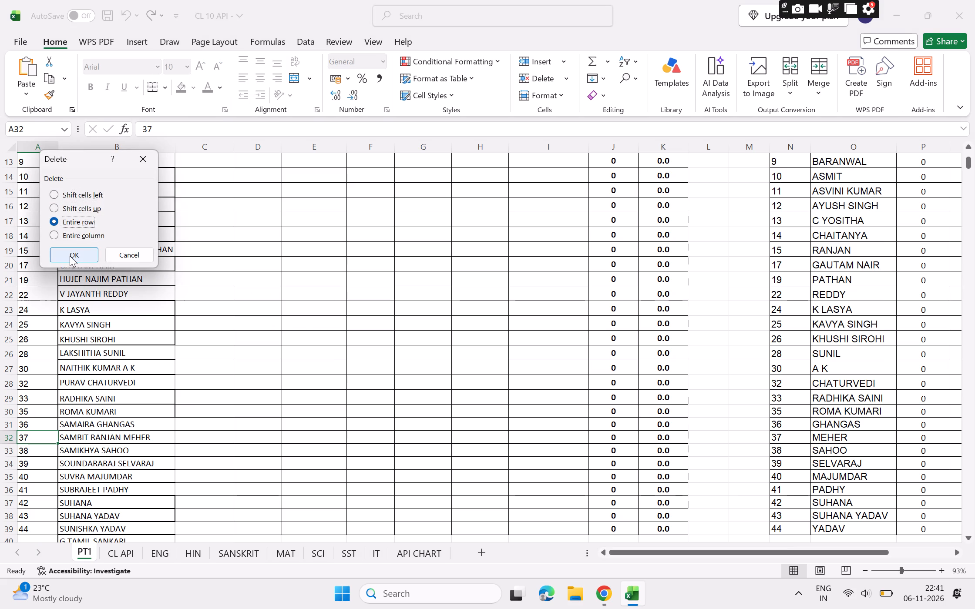
{"action": "left_click", "coordinate": [70, 256]}
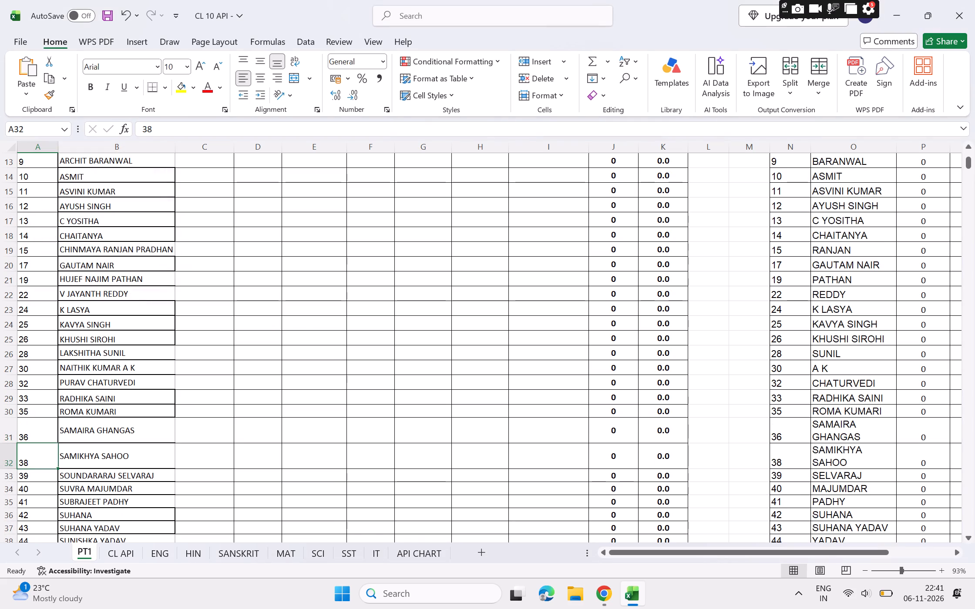
Delete the entire row 41 holding the third student without a Sl No on the PT1 sheet.
{"action": "scroll", "coordinate": [154, 422], "scroll_direction": "down", "scroll_amount": 2}
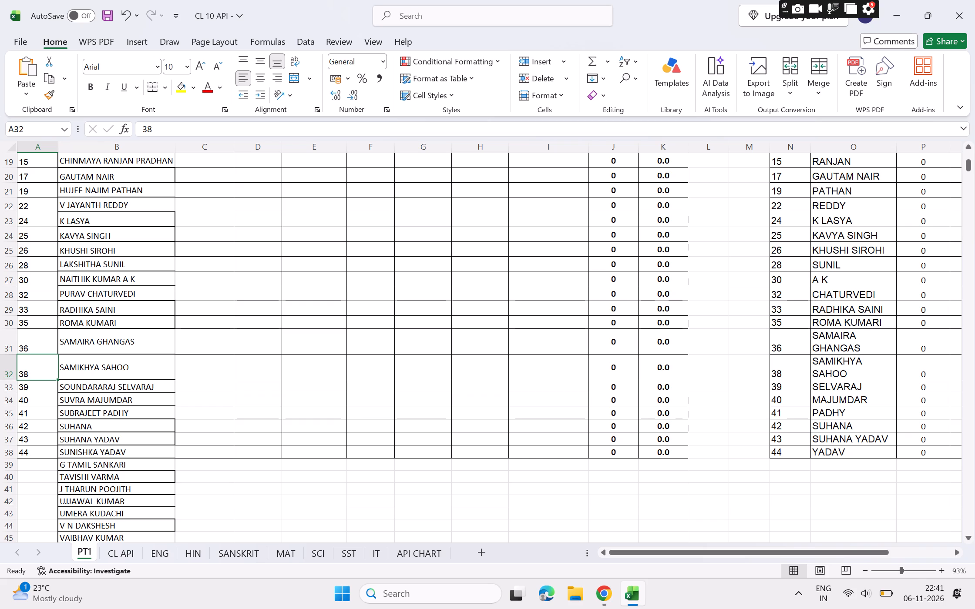
{"action": "scroll", "coordinate": [68, 396], "scroll_direction": "down", "scroll_amount": 1}
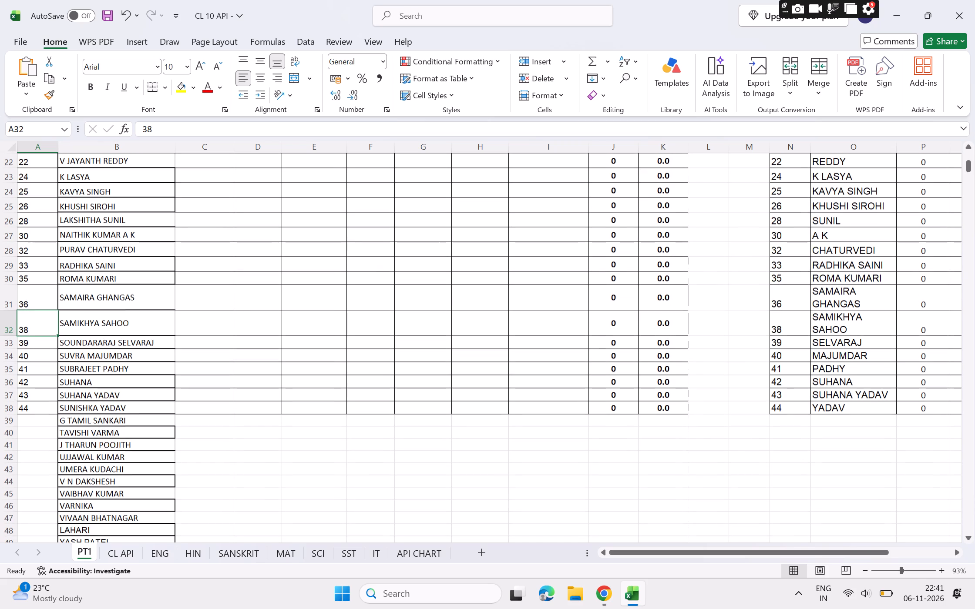
{"action": "scroll", "coordinate": [121, 403], "scroll_direction": "down", "scroll_amount": 1}
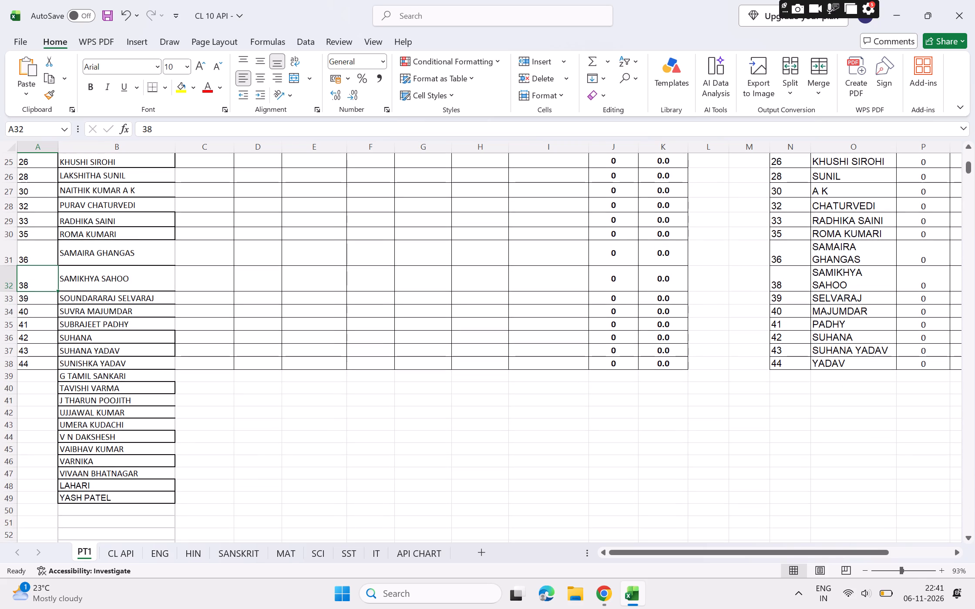
{"action": "right_click", "coordinate": [42, 401]}
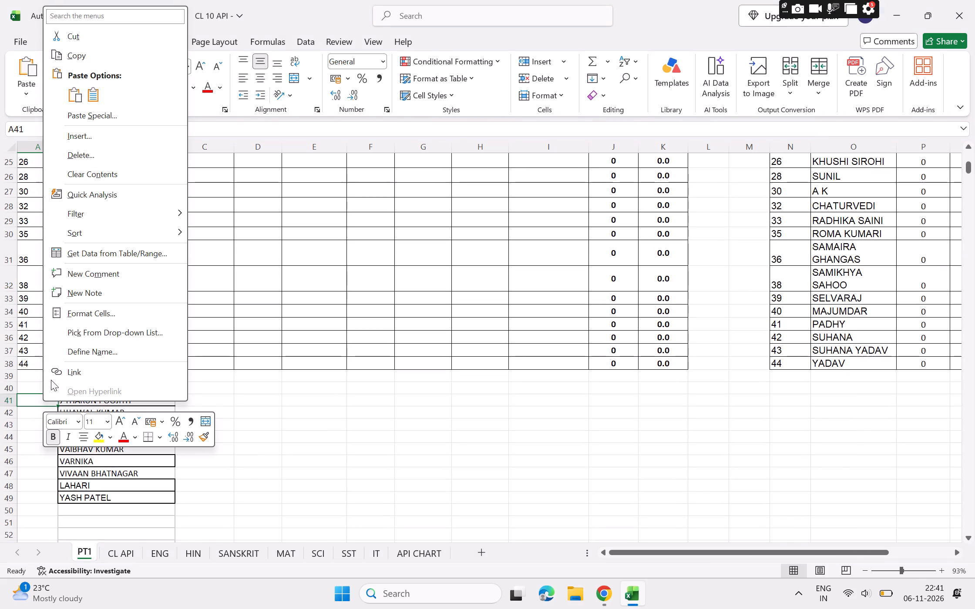
{"action": "left_click", "coordinate": [118, 154]}
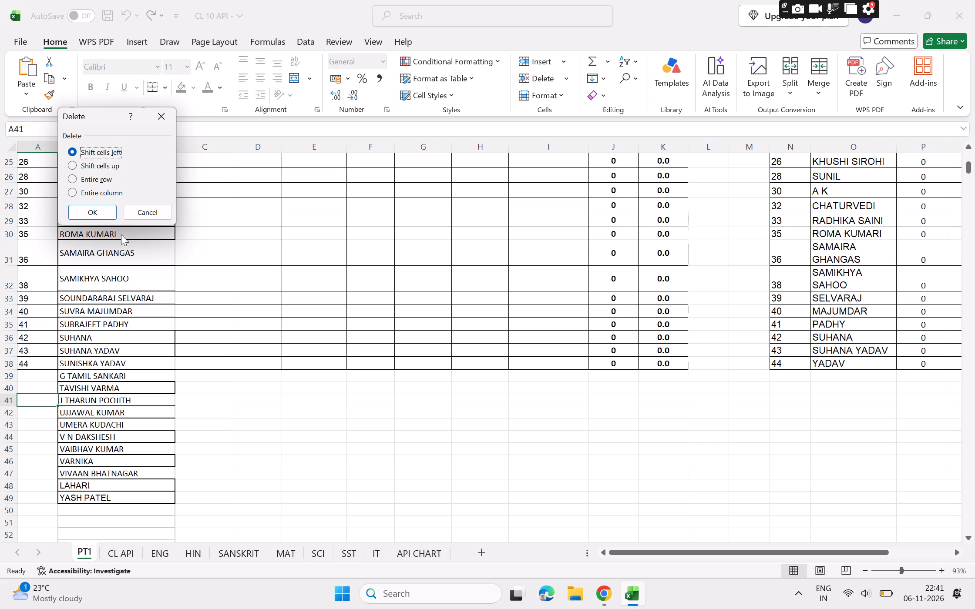
{"action": "left_click", "coordinate": [74, 181]}
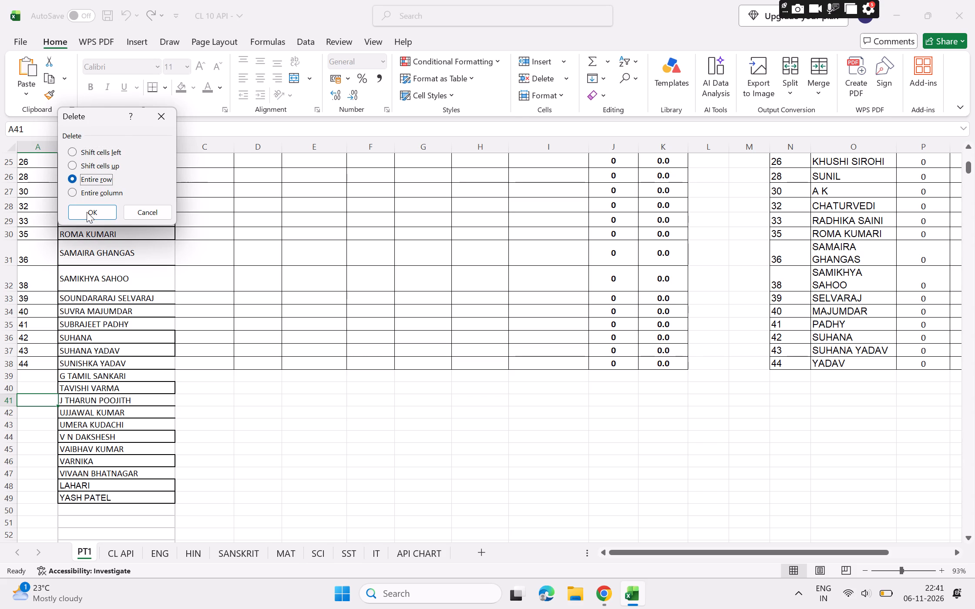
{"action": "left_click", "coordinate": [87, 212]}
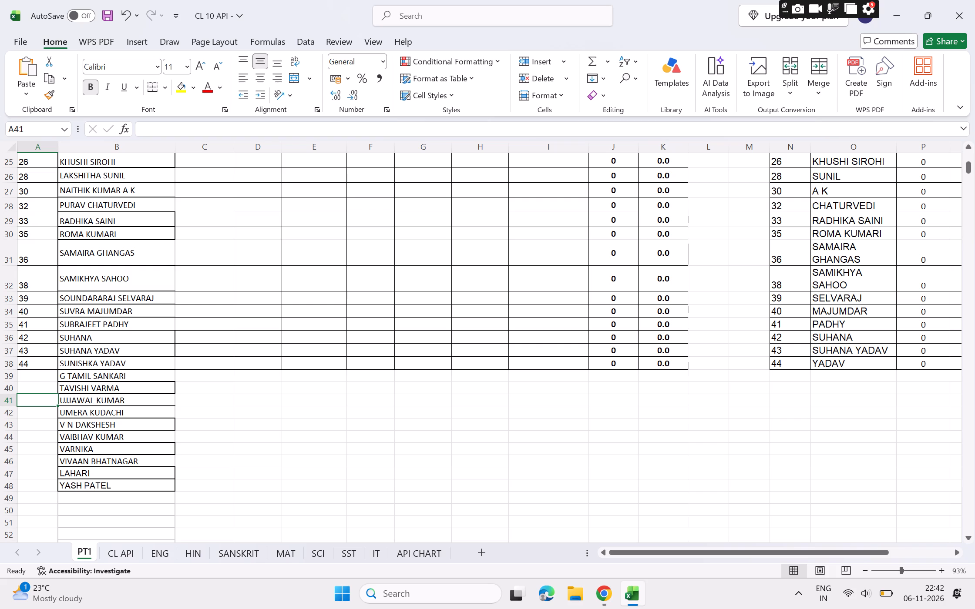
Start entering a serial number beginning with 4 in cell A39, beside the first student without a Sl No.
{"action": "left_click", "coordinate": [27, 378]}
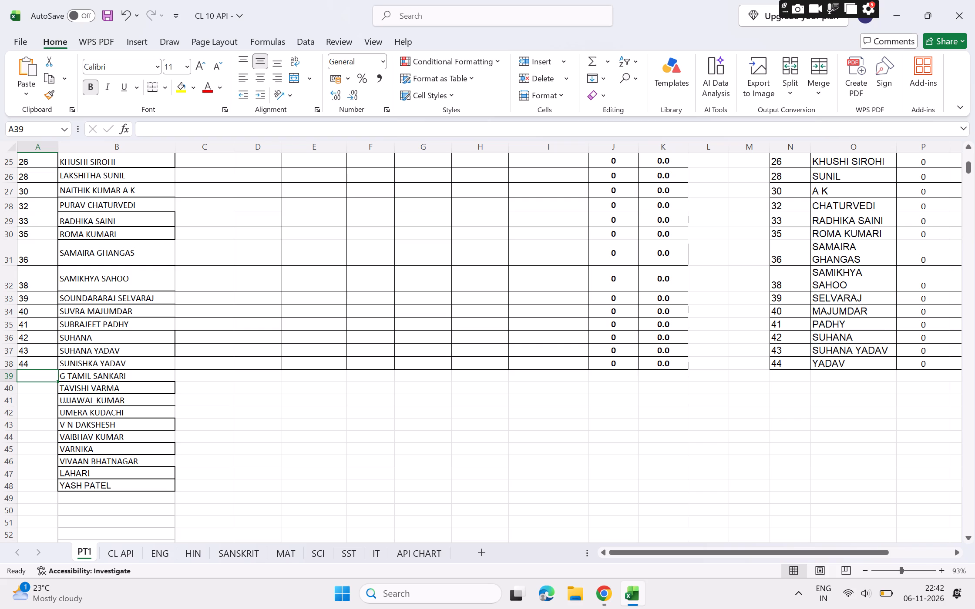
{"action": "key", "text": "4"}
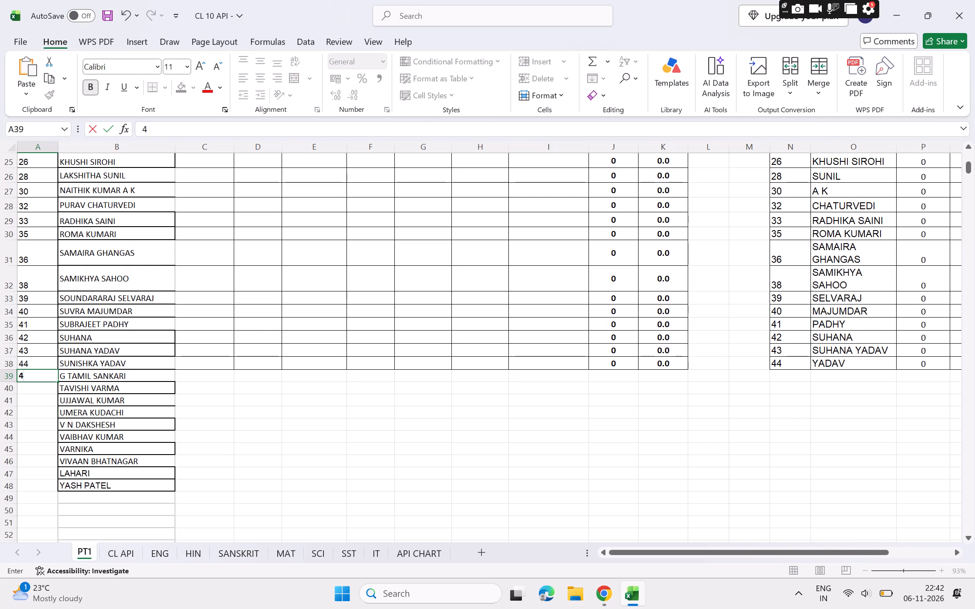
{"action": "scroll", "coordinate": [10, 384], "scroll_direction": "up", "scroll_amount": 4}
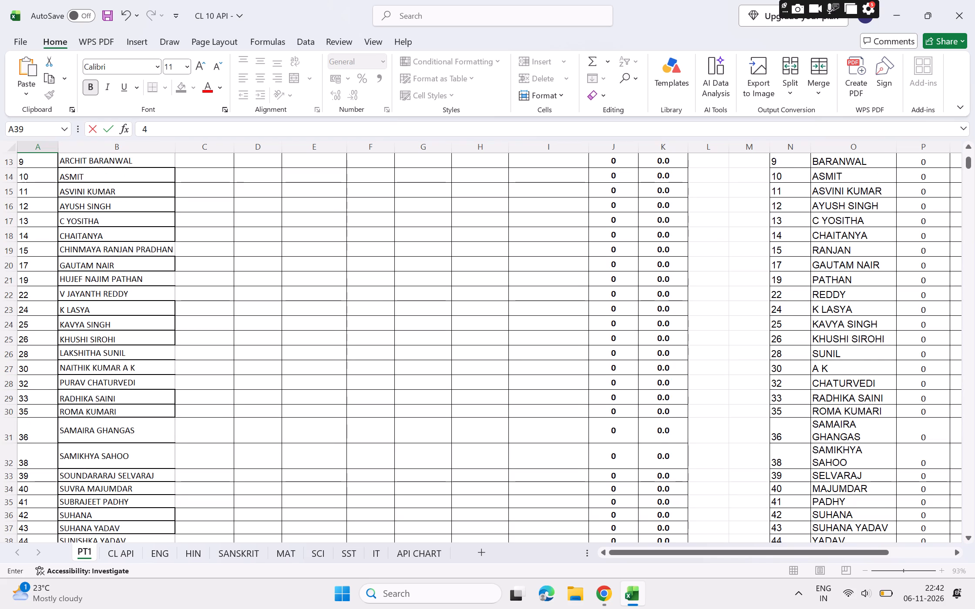
{"action": "scroll", "coordinate": [54, 390], "scroll_direction": "up", "scroll_amount": 4}
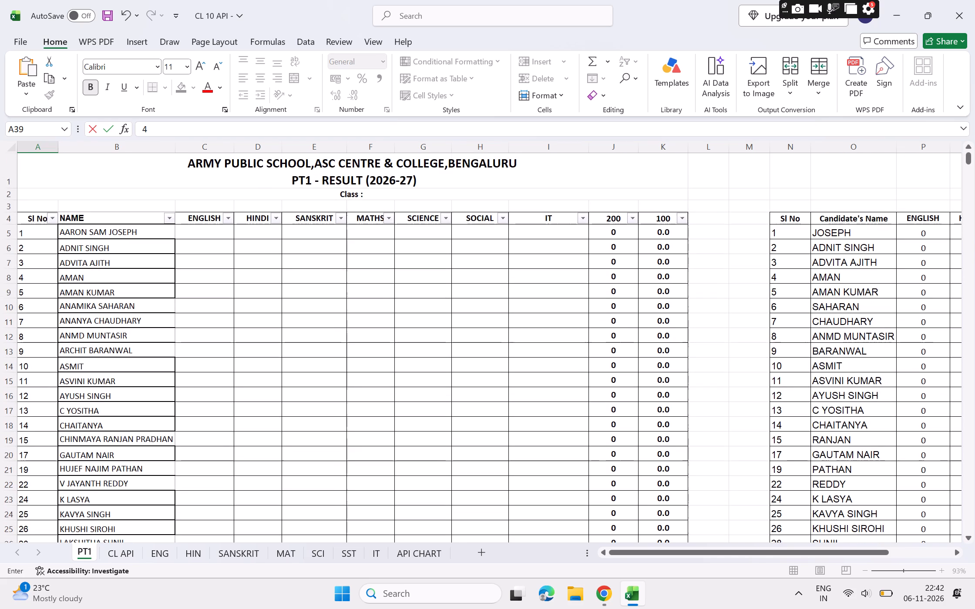
{"action": "scroll", "coordinate": [54, 390], "scroll_direction": "down", "scroll_amount": 3}
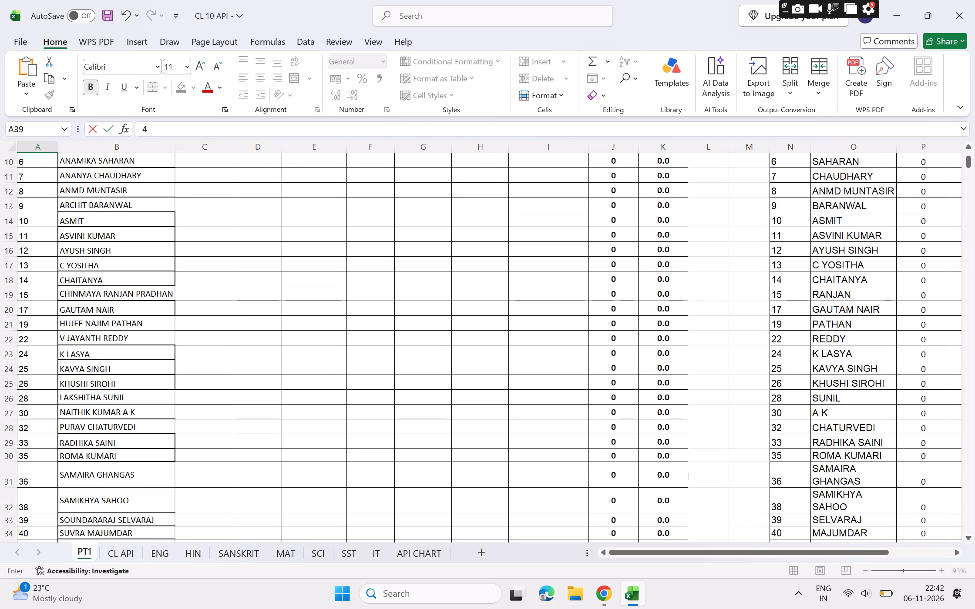
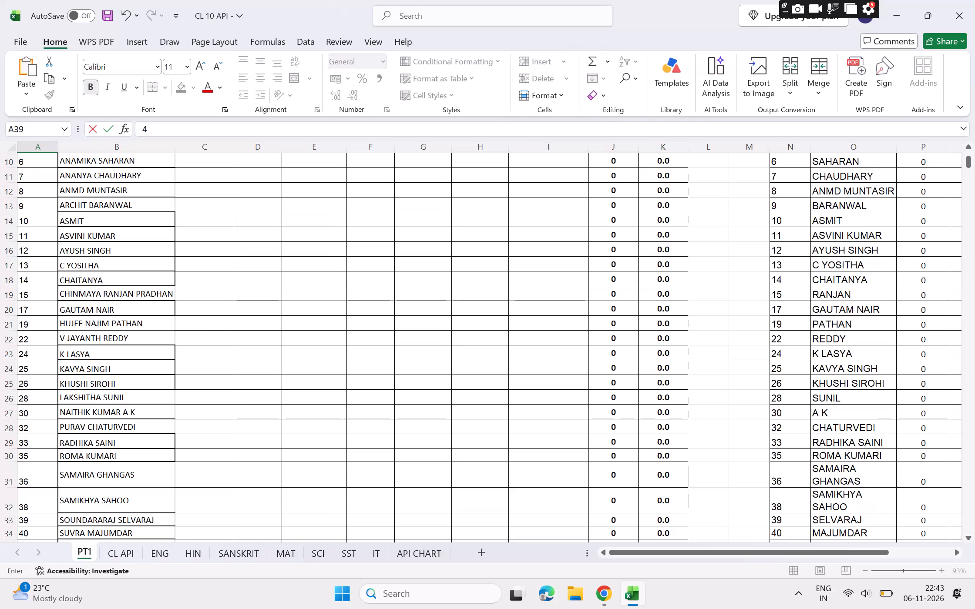
Change the Sl No in cell A20 of the PT1 sheet to 16.
{"action": "scroll", "coordinate": [100, 418], "scroll_direction": "down", "scroll_amount": 1}
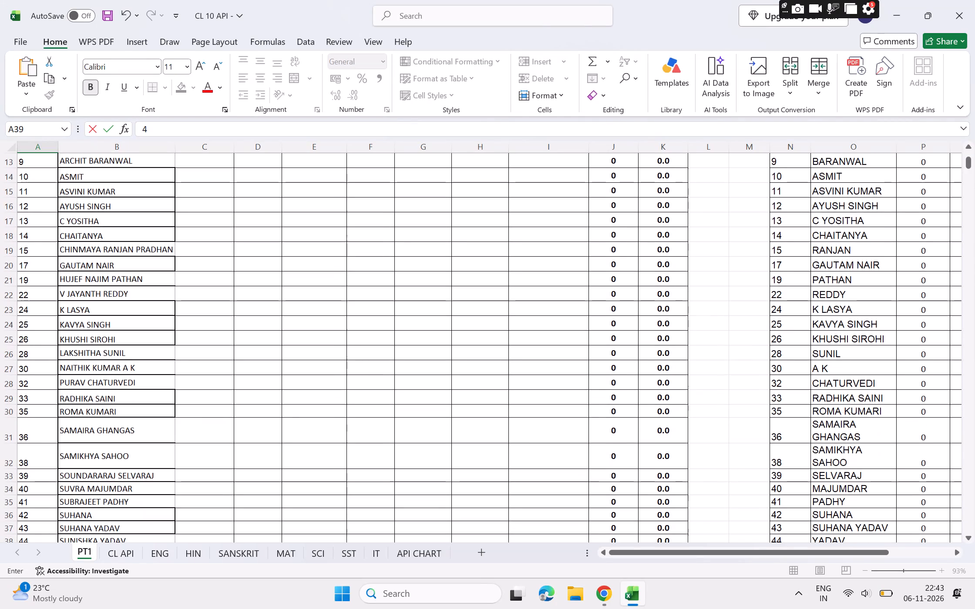
{"action": "scroll", "coordinate": [100, 418], "scroll_direction": "up", "scroll_amount": 5}
{"action": "scroll", "coordinate": [98, 423], "scroll_direction": "down", "scroll_amount": 1}
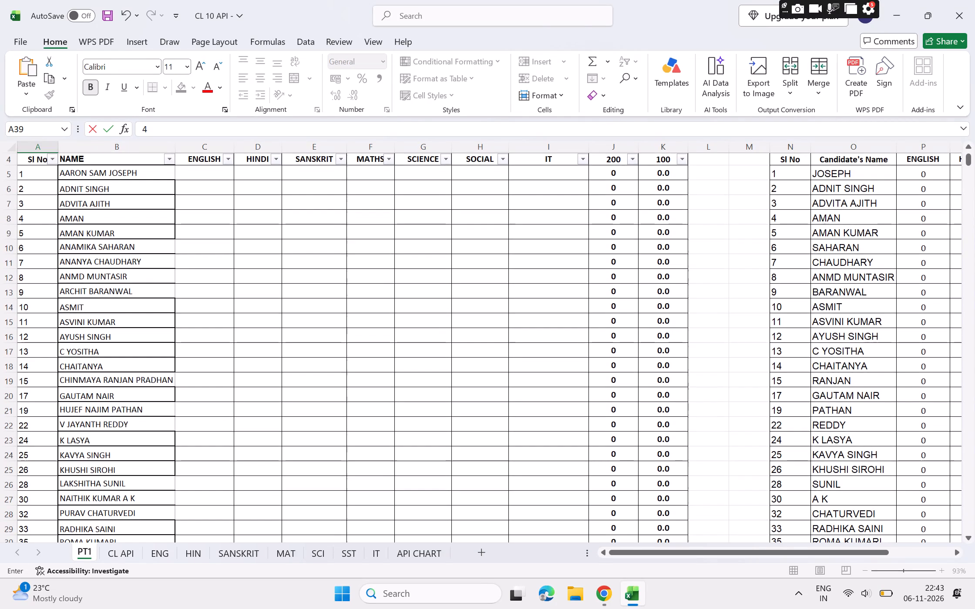
{"action": "scroll", "coordinate": [98, 423], "scroll_direction": "down", "scroll_amount": 2}
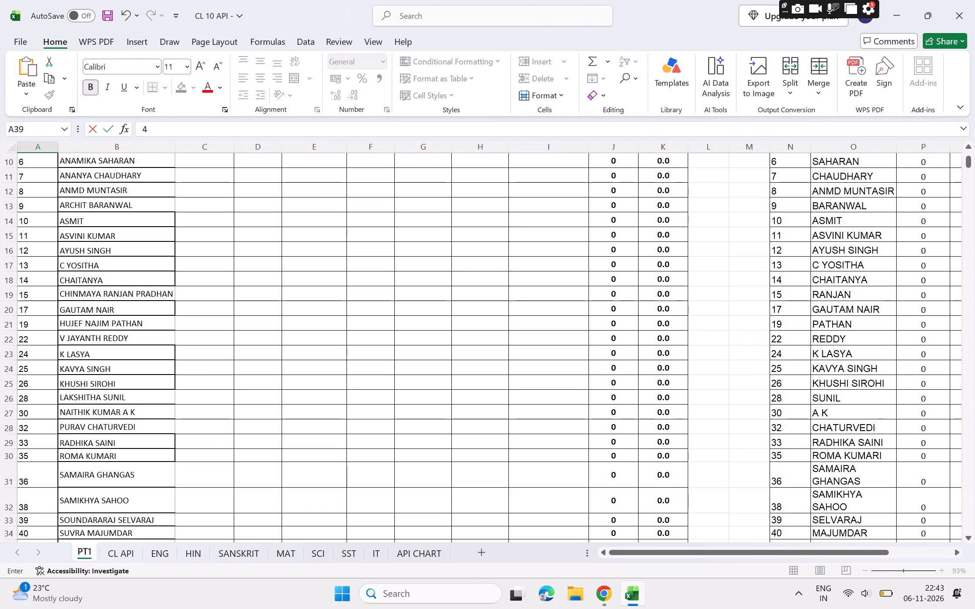
{"action": "left_click", "coordinate": [34, 310]}
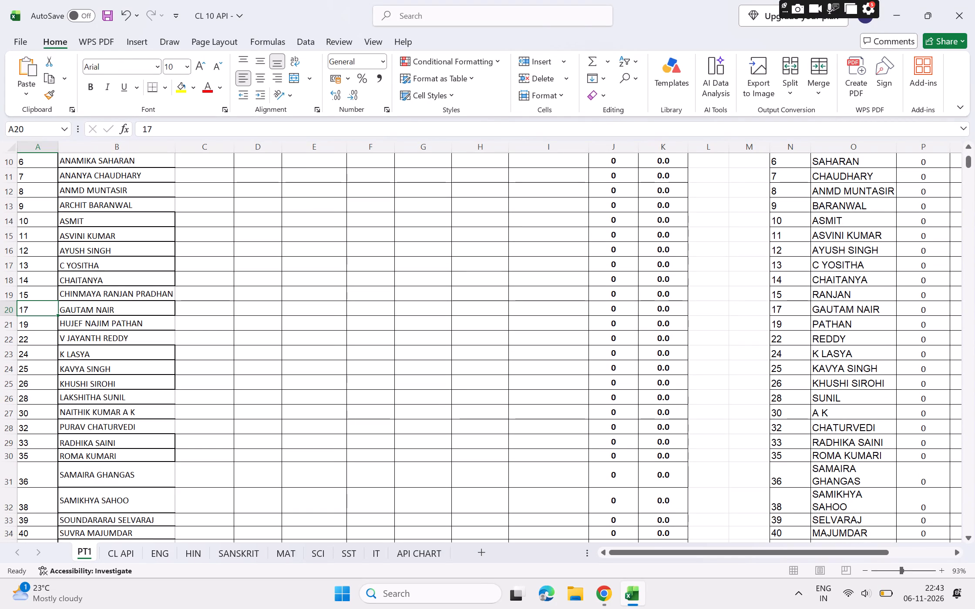
{"action": "left_click", "coordinate": [34, 310]}
{"action": "left_click", "coordinate": [34, 310]}
{"action": "double_click", "coordinate": [34, 310]}
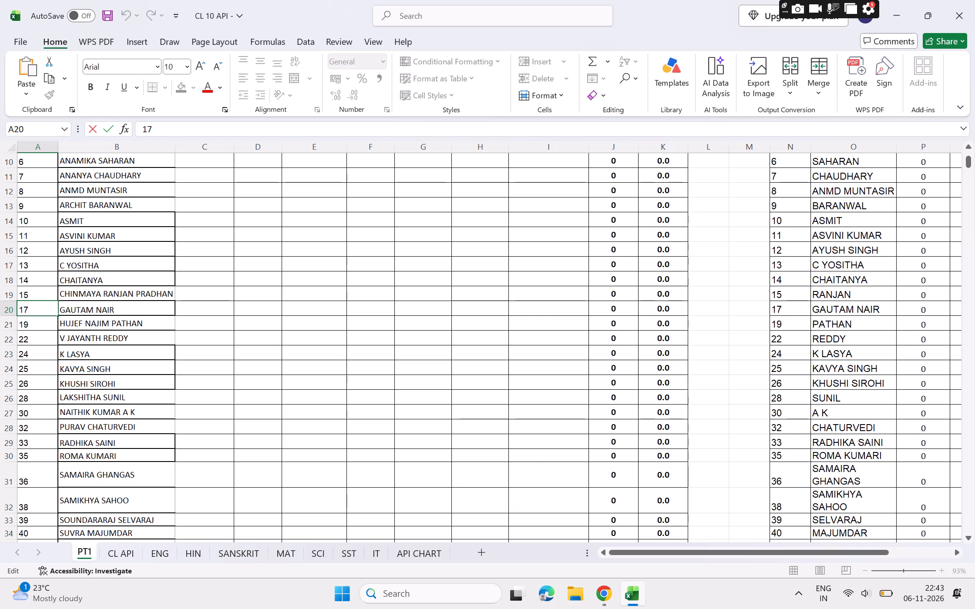
{"action": "key", "text": "BackSpace"}
{"action": "key", "text": "6"}
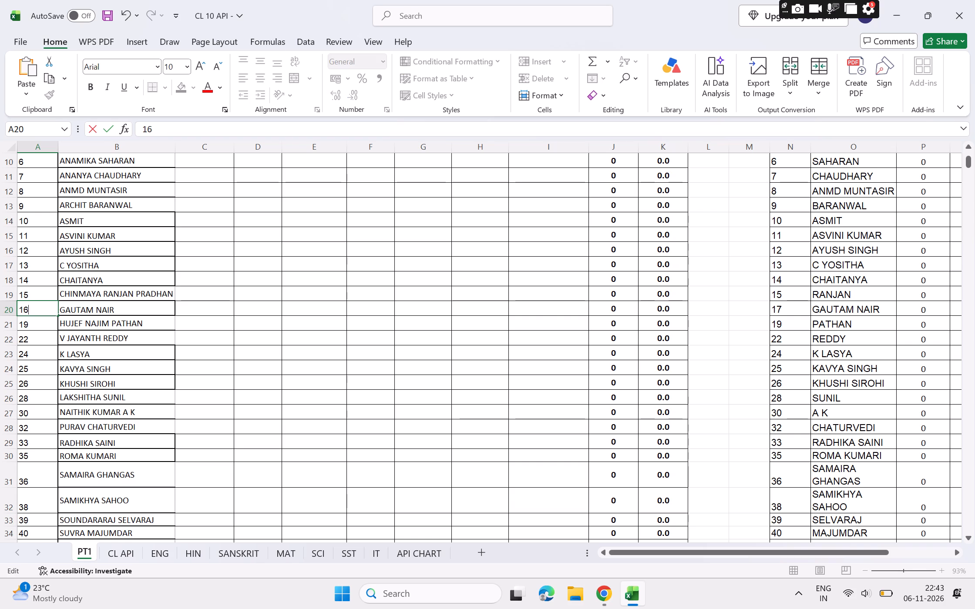
Continue the Sl No sequence on the PT1 sheet by setting cell A21 to 17 and cell A22 to 18.
{"action": "left_click", "coordinate": [30, 328]}
{"action": "left_click", "coordinate": [33, 324]}
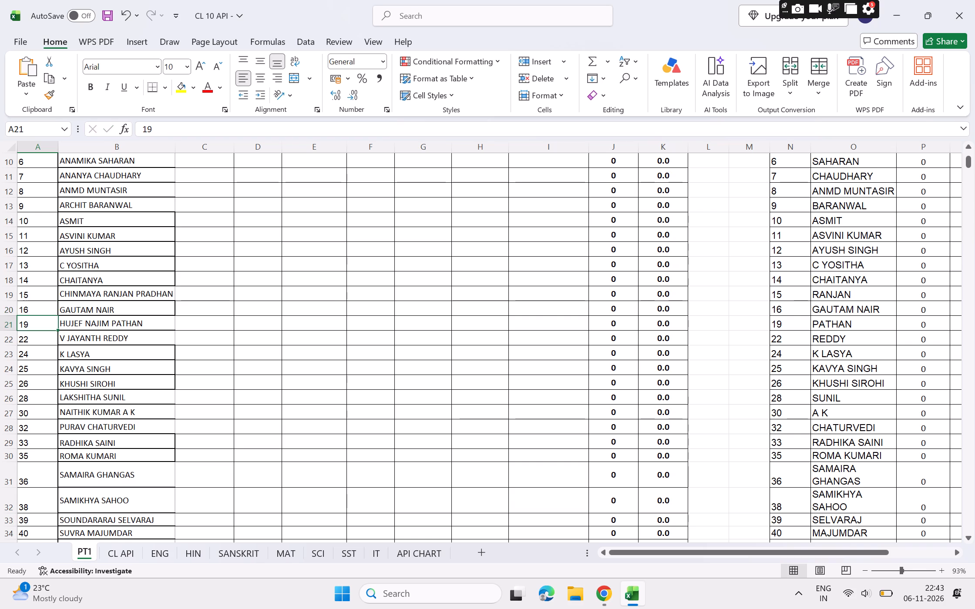
{"action": "double_click", "coordinate": [30, 325]}
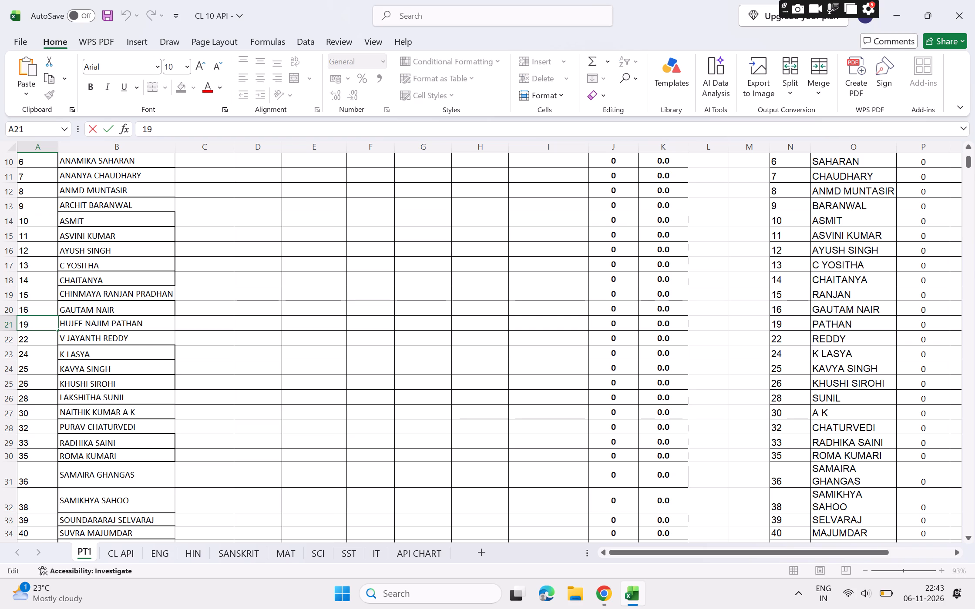
{"action": "key", "text": "BackSpace"}
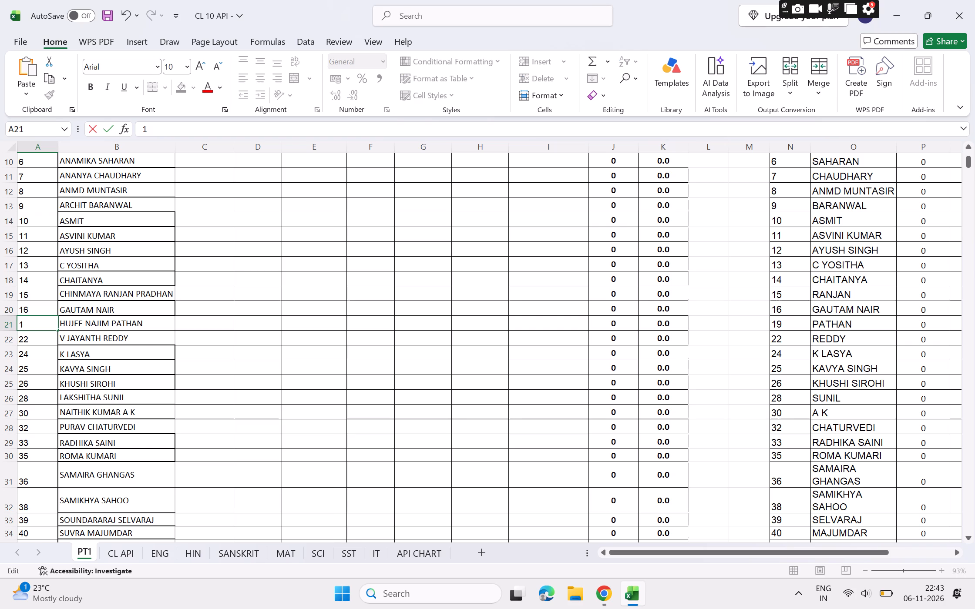
{"action": "key", "text": "7"}
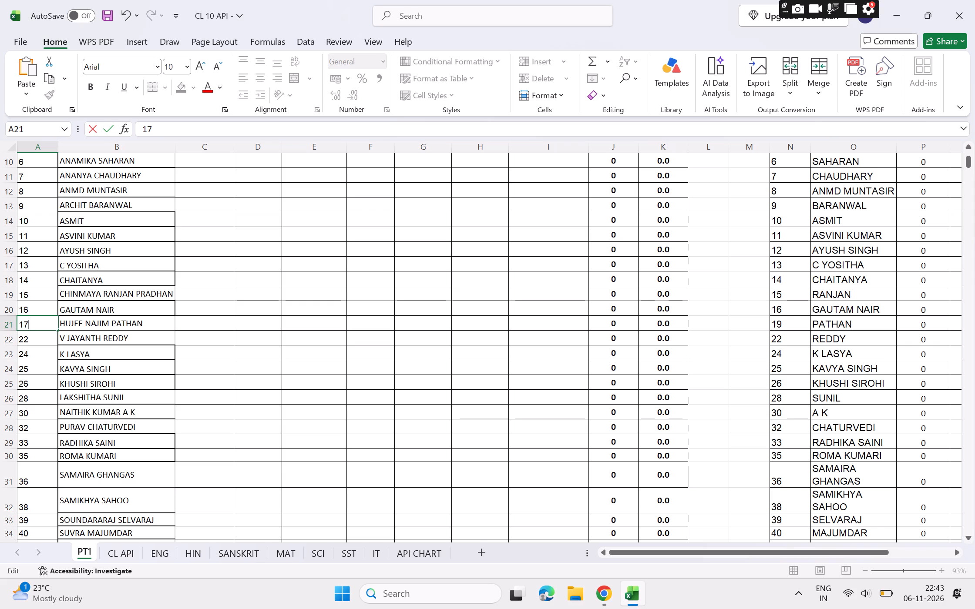
{"action": "double_click", "coordinate": [35, 341]}
{"action": "key", "text": "BackSpace"}
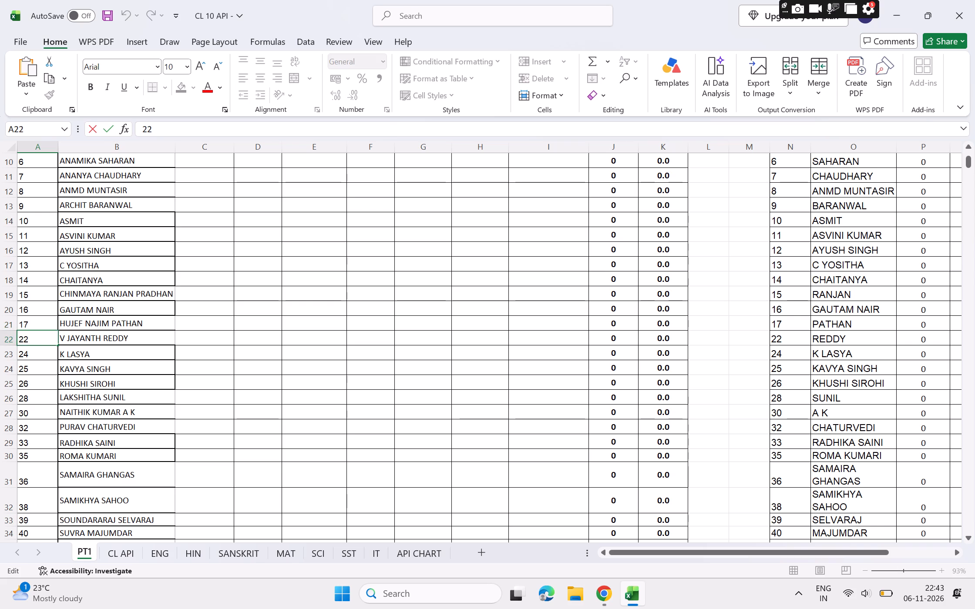
{"action": "key", "text": "BackSpace"}
{"action": "key", "text": "1"}
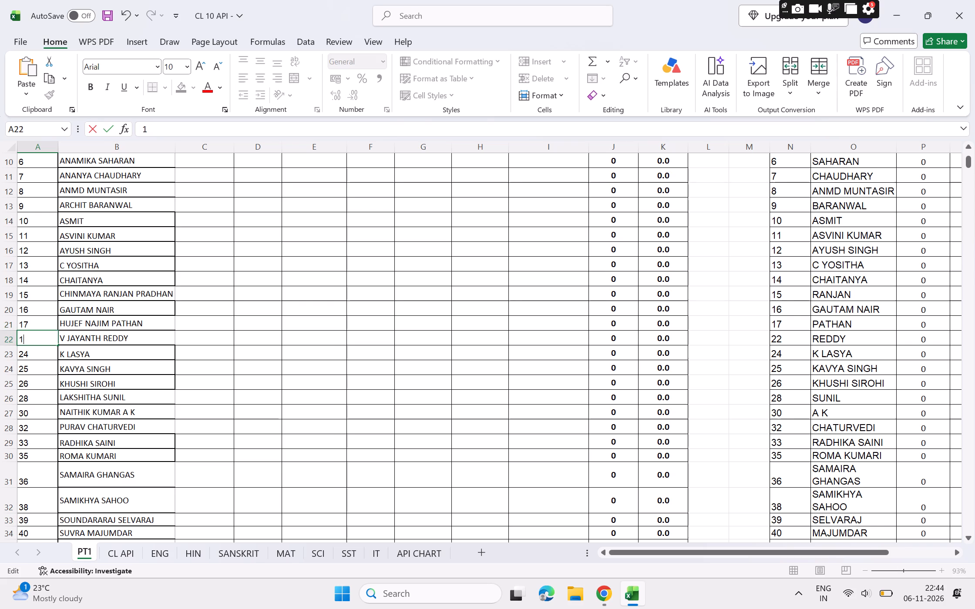
{"action": "key", "text": "8"}
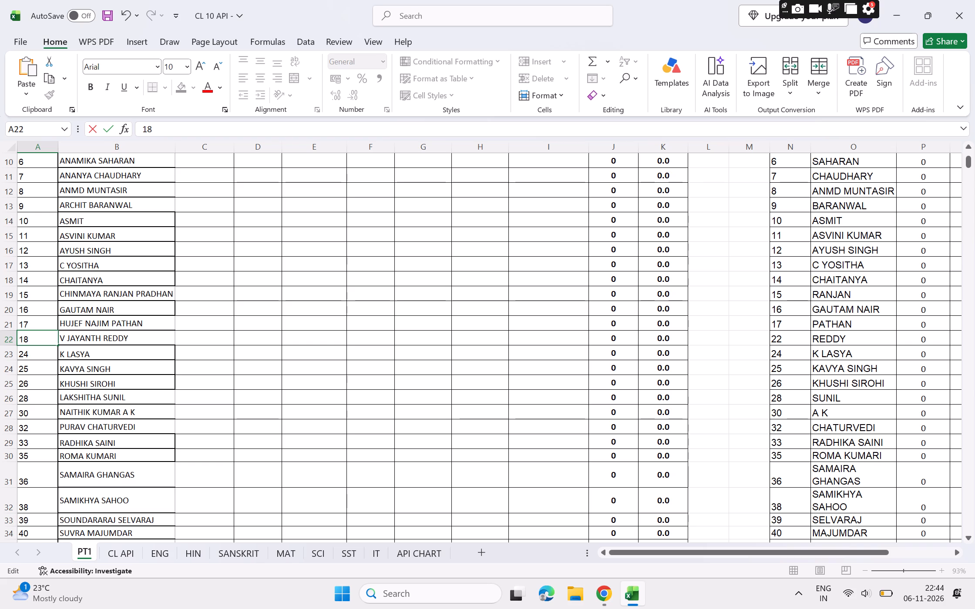
Continue the Sl No sequence on the PT1 sheet by setting cell A23 to 19 and cell A24 to 20.
{"action": "left_click", "coordinate": [34, 355]}
{"action": "double_click", "coordinate": [34, 354]}
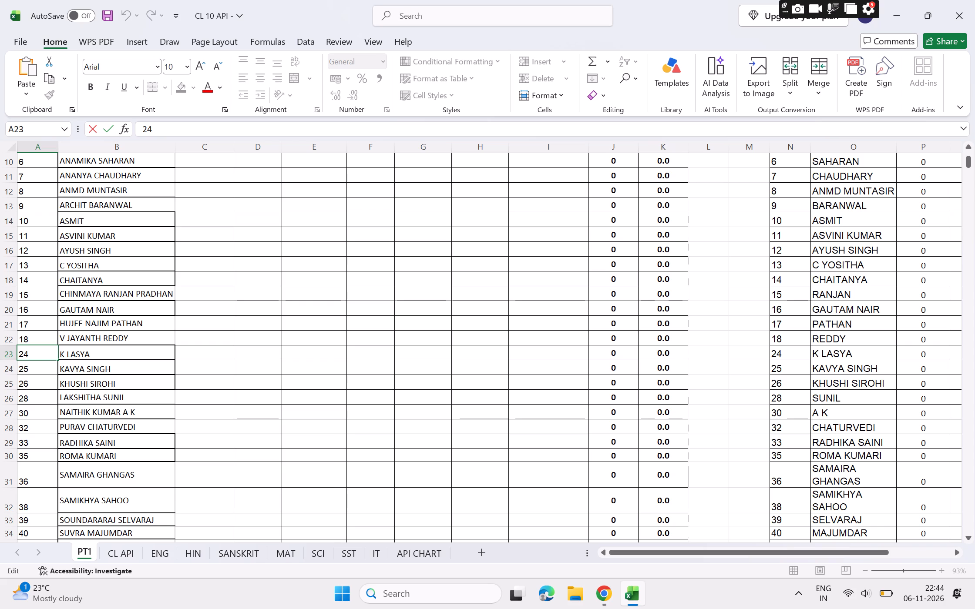
{"action": "key", "text": "BackSpace"}
{"action": "key", "text": "BackSpace"}
{"action": "key", "text": "1"}
{"action": "key", "text": "9"}
{"action": "double_click", "coordinate": [35, 371]}
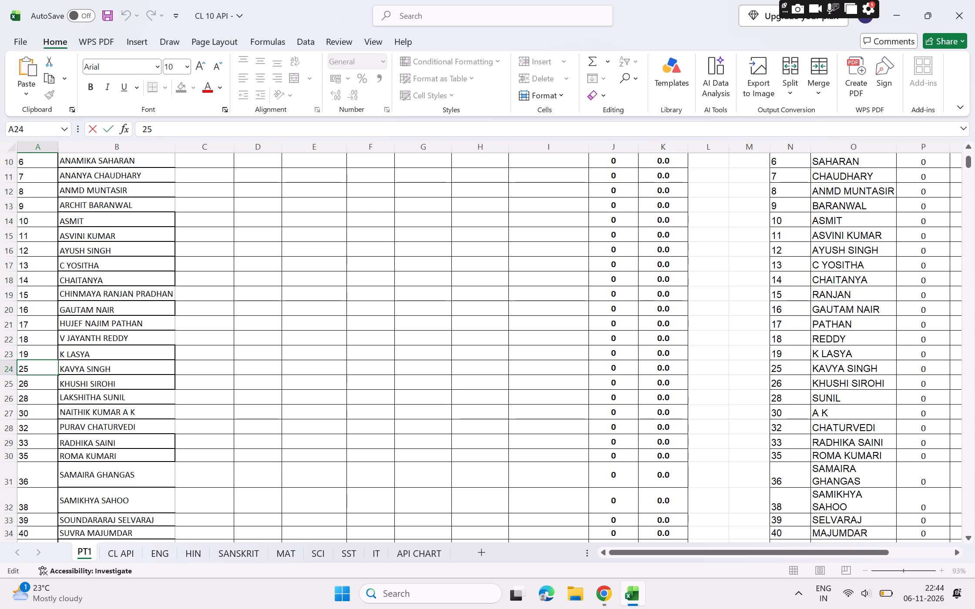
{"action": "key", "text": "BackSpace"}
{"action": "key", "text": "BackSpace"}
{"action": "type", "text": "20"}
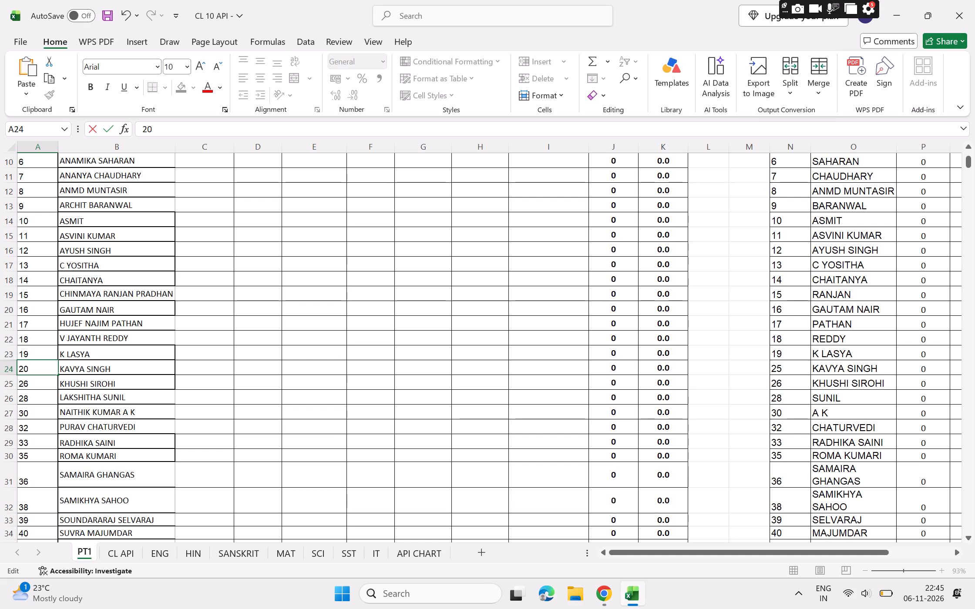
Renumber the Sl No cells A25 to A27 on the PT1 sheet as 21, 22 and 23.
{"action": "double_click", "coordinate": [32, 387]}
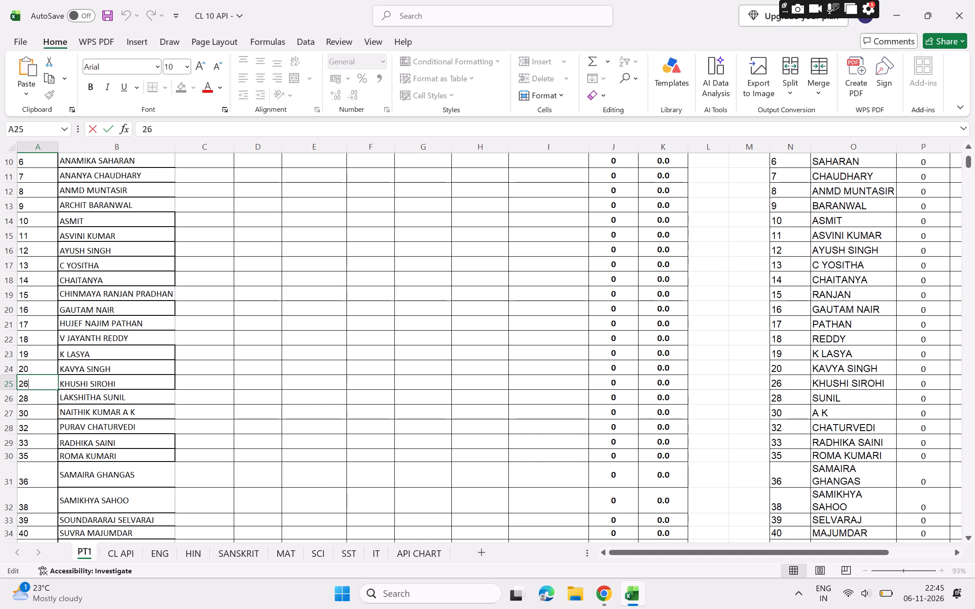
{"action": "key", "text": "BackSpace"}
{"action": "key", "text": "1"}
{"action": "left_click", "coordinate": [36, 401]}
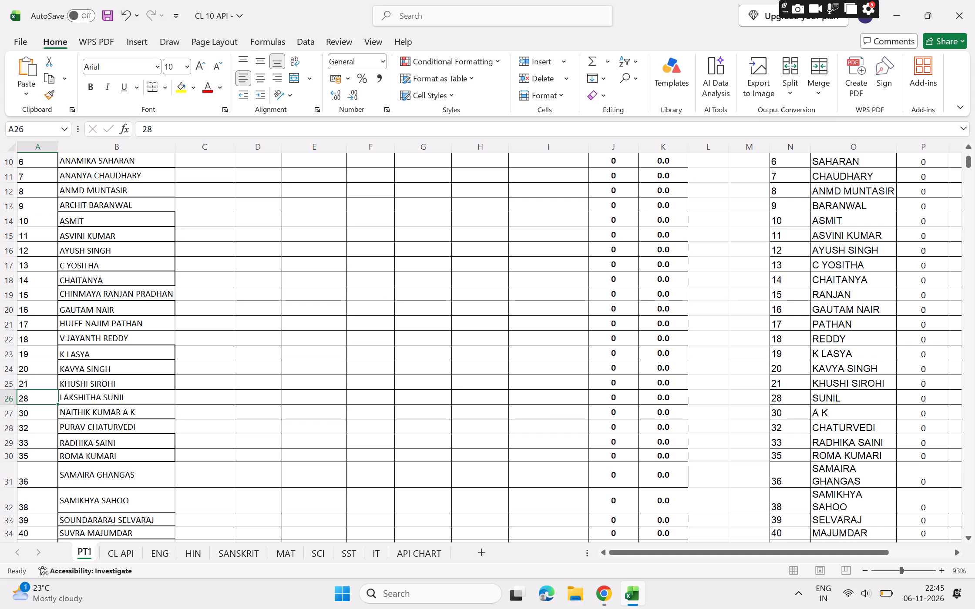
{"action": "double_click", "coordinate": [36, 401]}
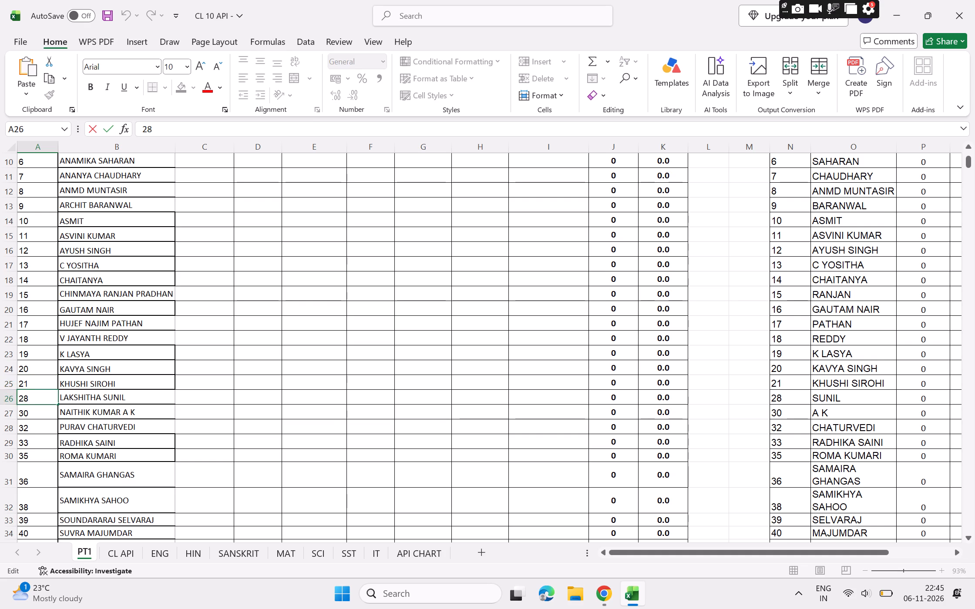
{"action": "key", "text": "BackSpace"}
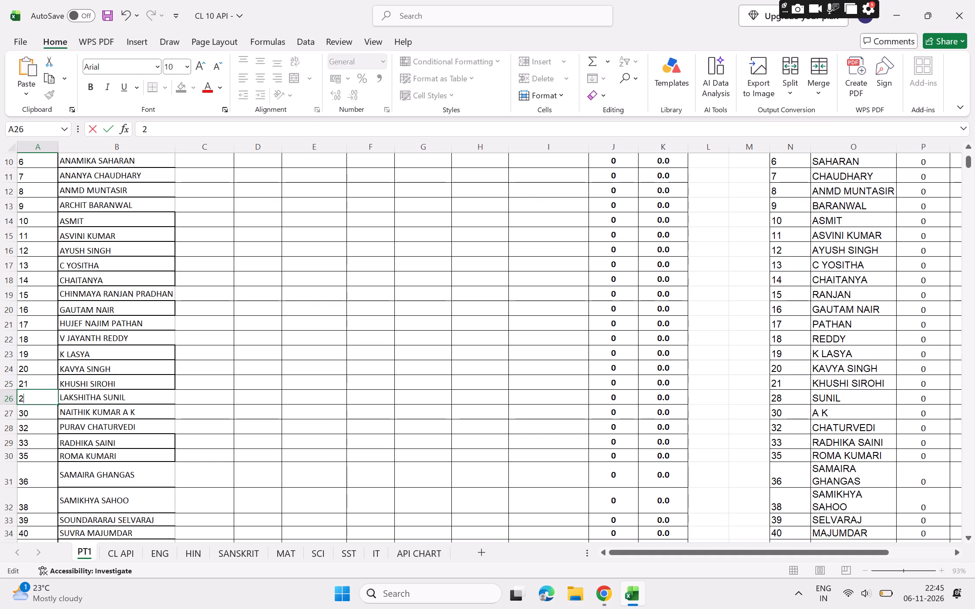
{"action": "key", "text": "2"}
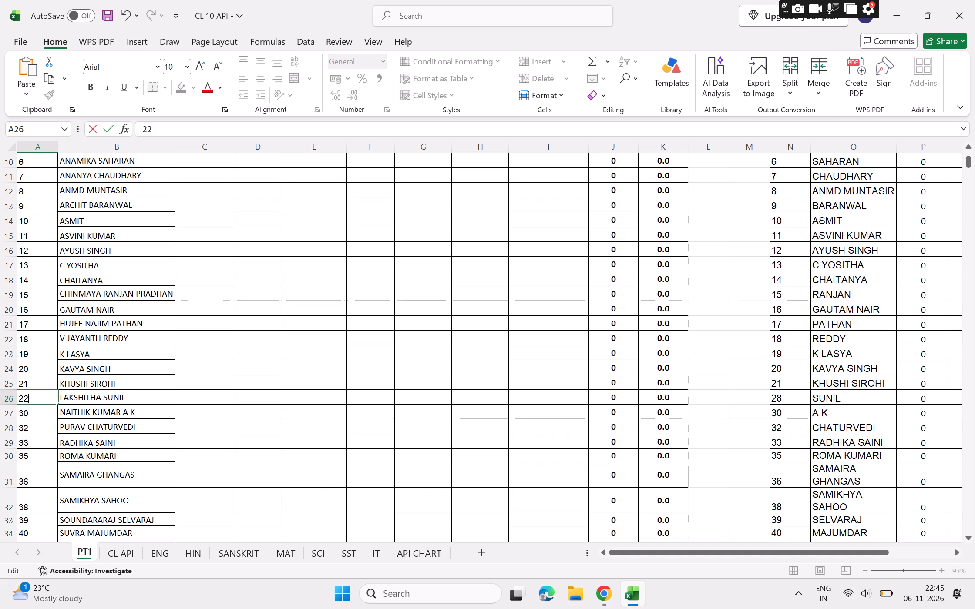
{"action": "triple_click", "coordinate": [31, 415]}
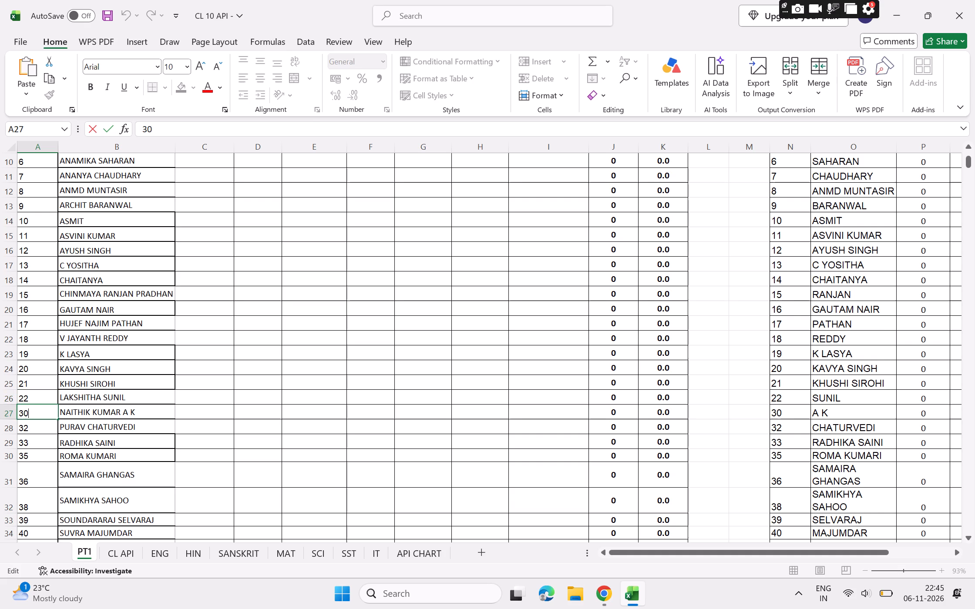
{"action": "key", "text": "BackSpace"}
{"action": "key", "text": "BackSpace"}
{"action": "type", "text": "23"}
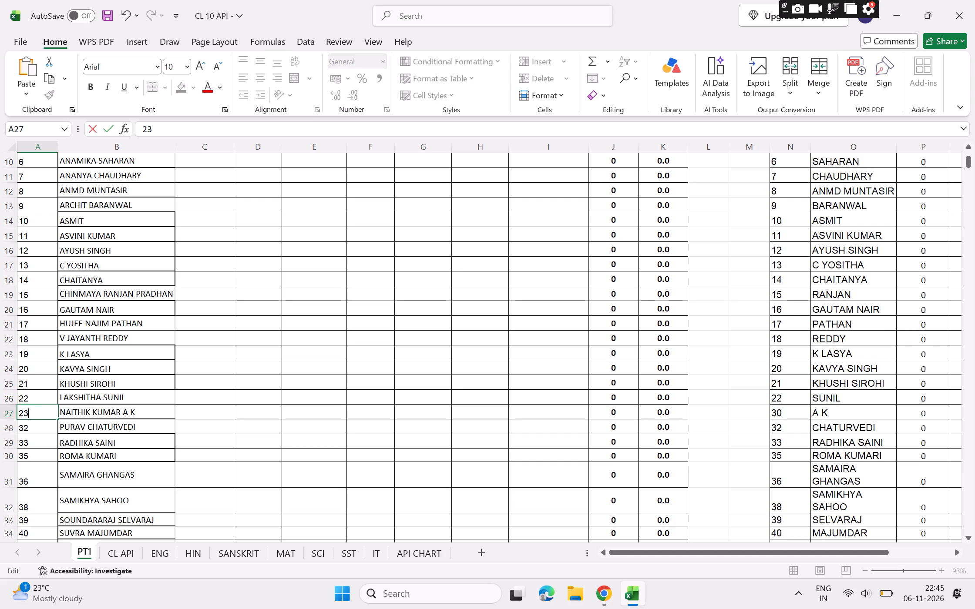
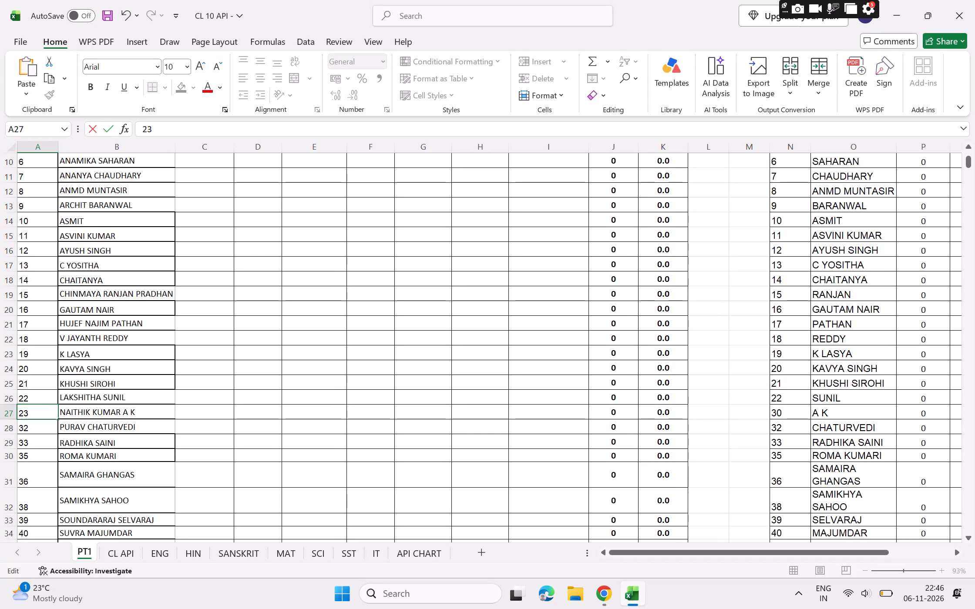
Renumber the Sl No cells A28 to A30 on the PT1 sheet as 24, 25 and 26.
{"action": "double_click", "coordinate": [31, 427]}
{"action": "key", "text": "BackSpace"}
{"action": "key", "text": "BackSpace"}
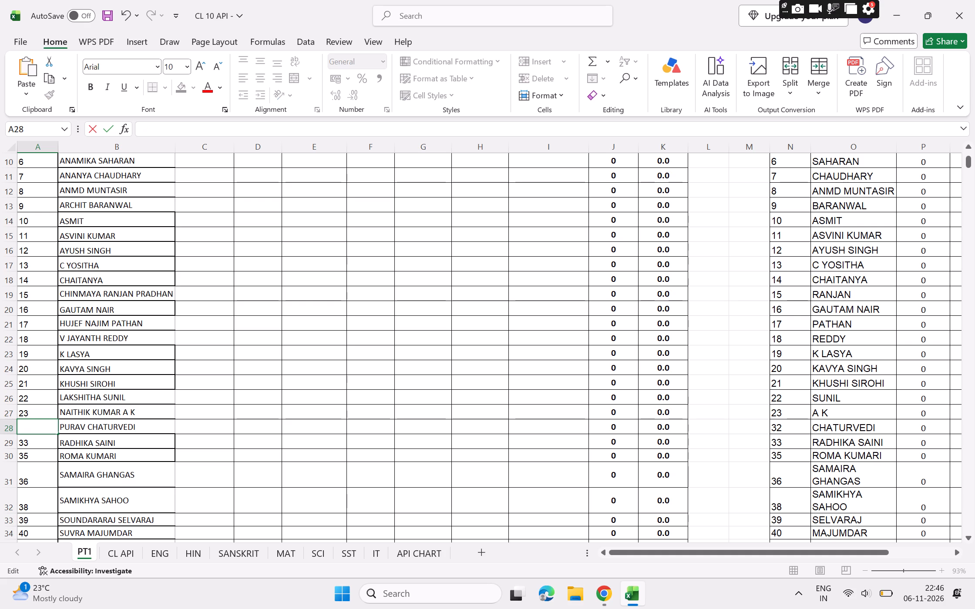
{"action": "type", "text": "24"}
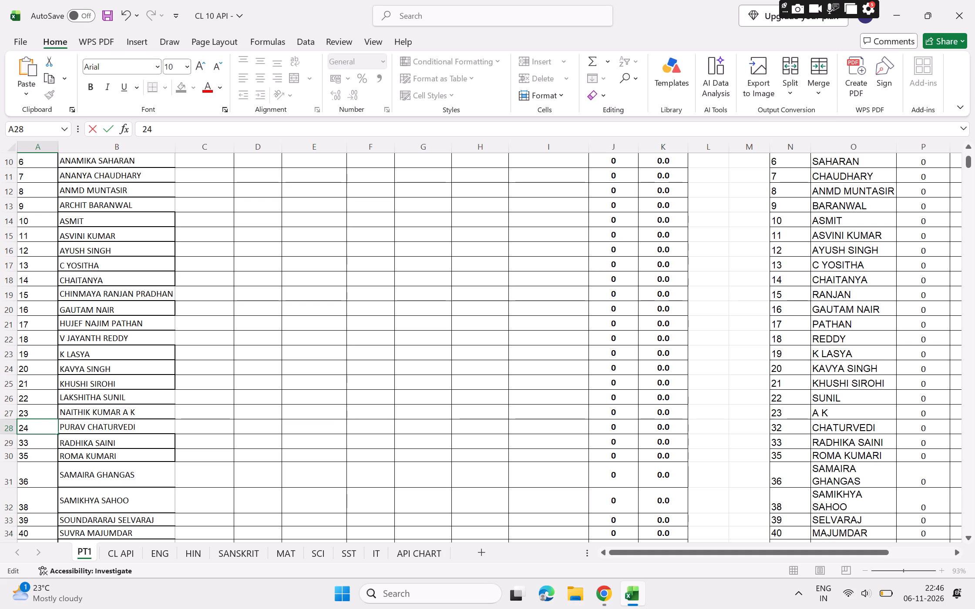
{"action": "triple_click", "coordinate": [33, 444]}
{"action": "key", "text": "BackSpace"}
{"action": "key", "text": "BackSpace"}
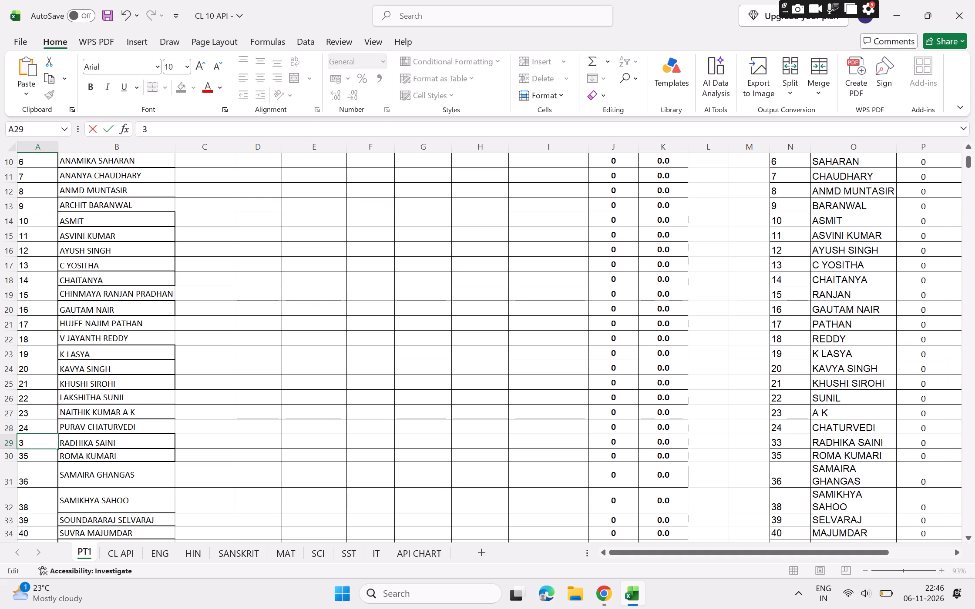
{"action": "type", "text": "25"}
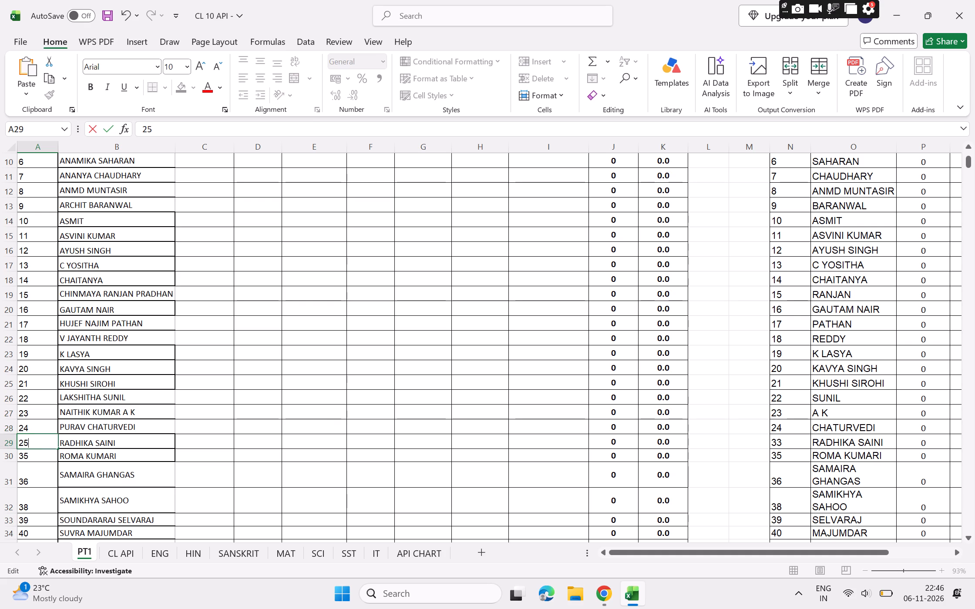
{"action": "double_click", "coordinate": [37, 454]}
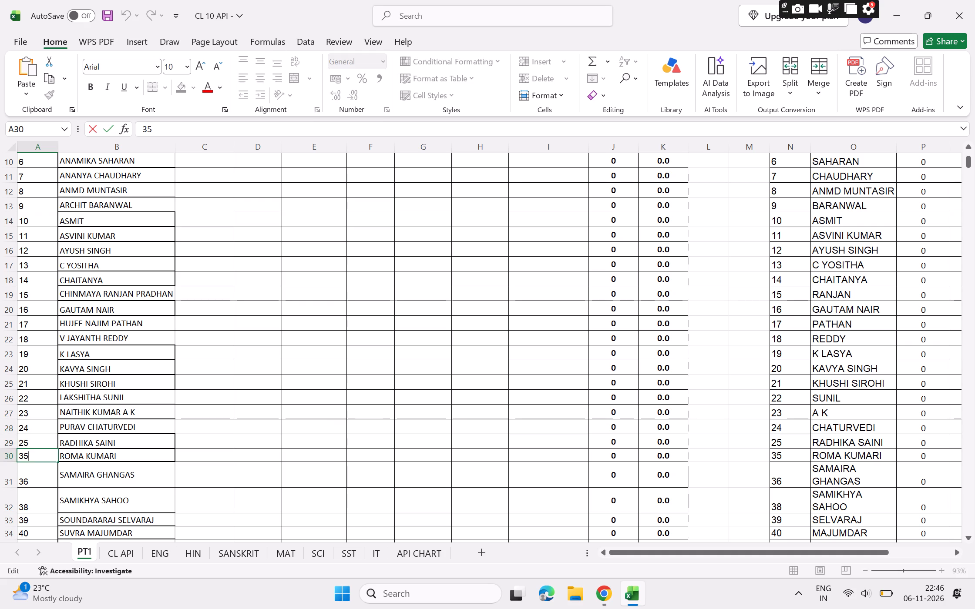
{"action": "key", "text": "BackSpace"}
{"action": "key", "text": "BackSpace"}
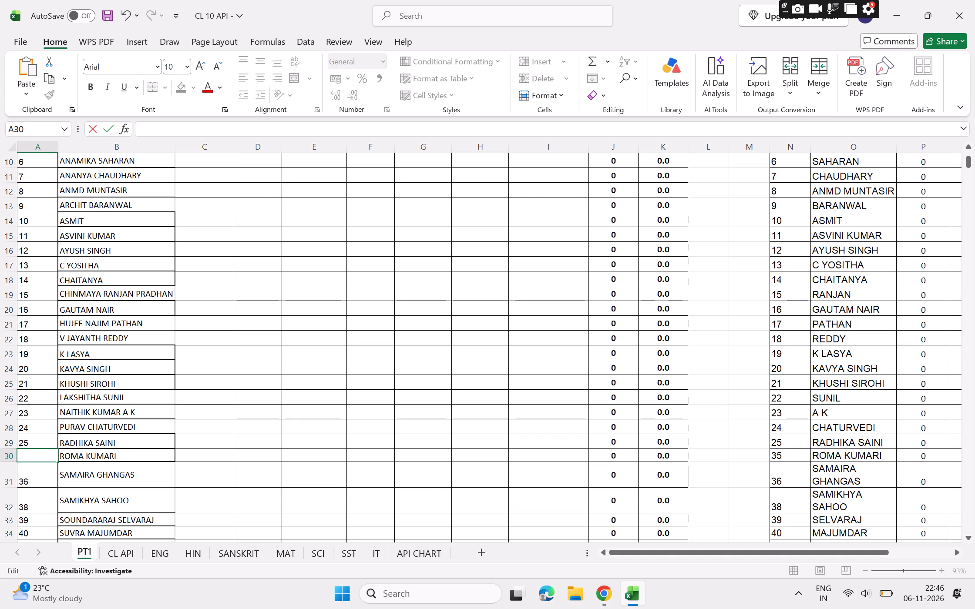
{"action": "type", "text": "26"}
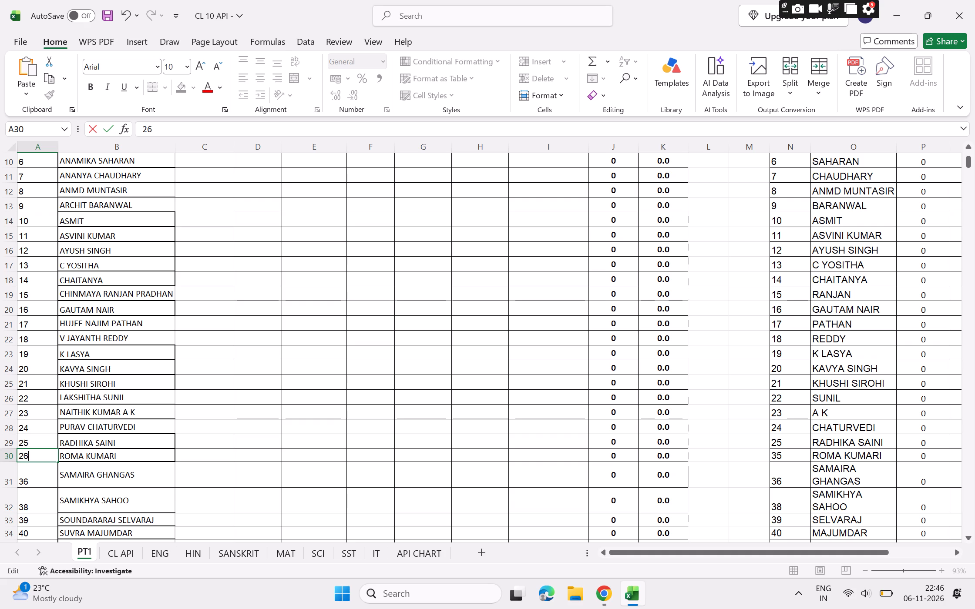
Renumber the Sl No cells A31 to A33 on the PT1 sheet as 27, 28 and 29.
{"action": "double_click", "coordinate": [37, 484]}
{"action": "key", "text": "BackSpace"}
{"action": "key", "text": "BackSpace"}
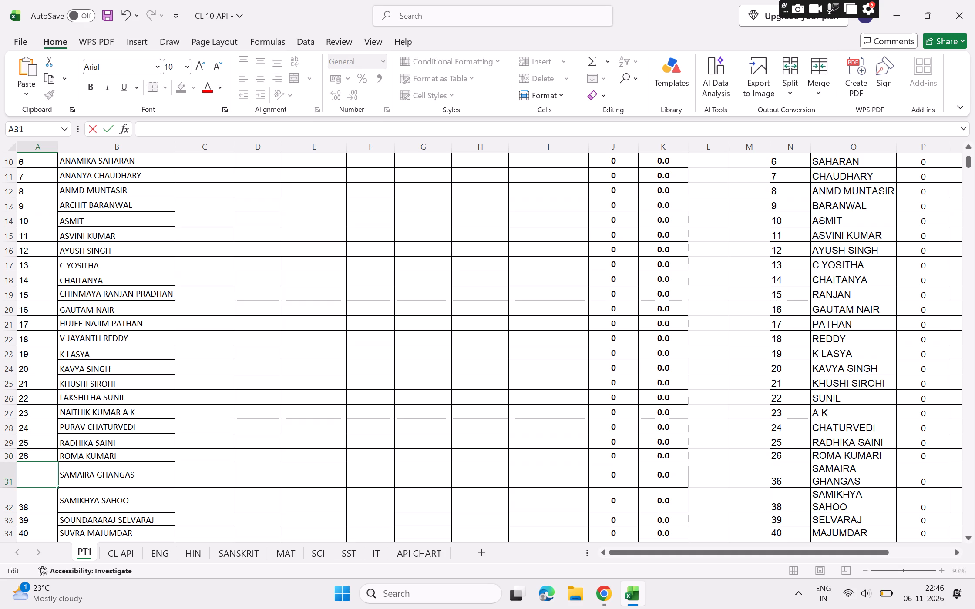
{"action": "key", "text": "7"}
{"action": "key", "text": "BackSpace"}
{"action": "type", "text": "27"}
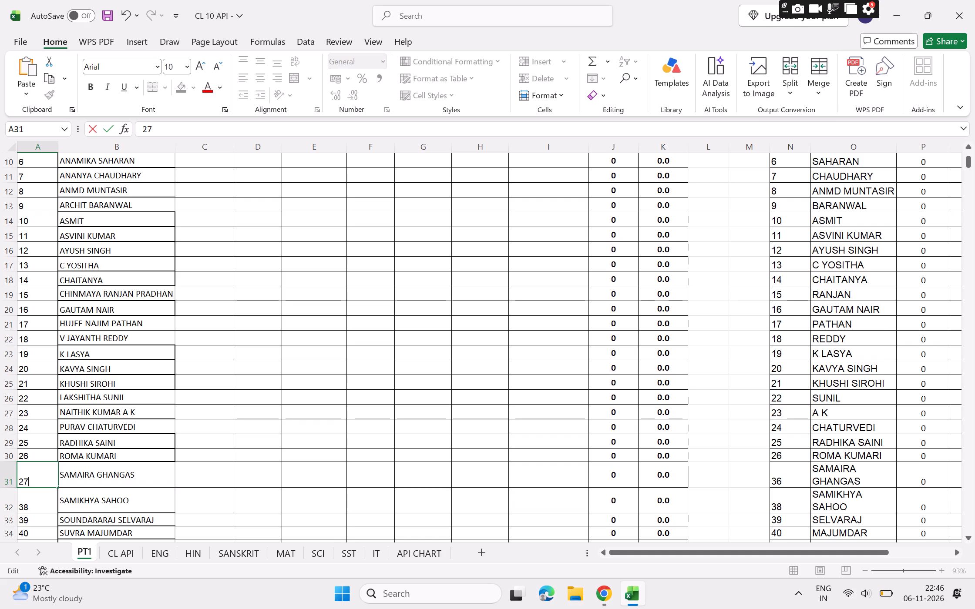
{"action": "triple_click", "coordinate": [33, 510]}
{"action": "key", "text": "BackSpace"}
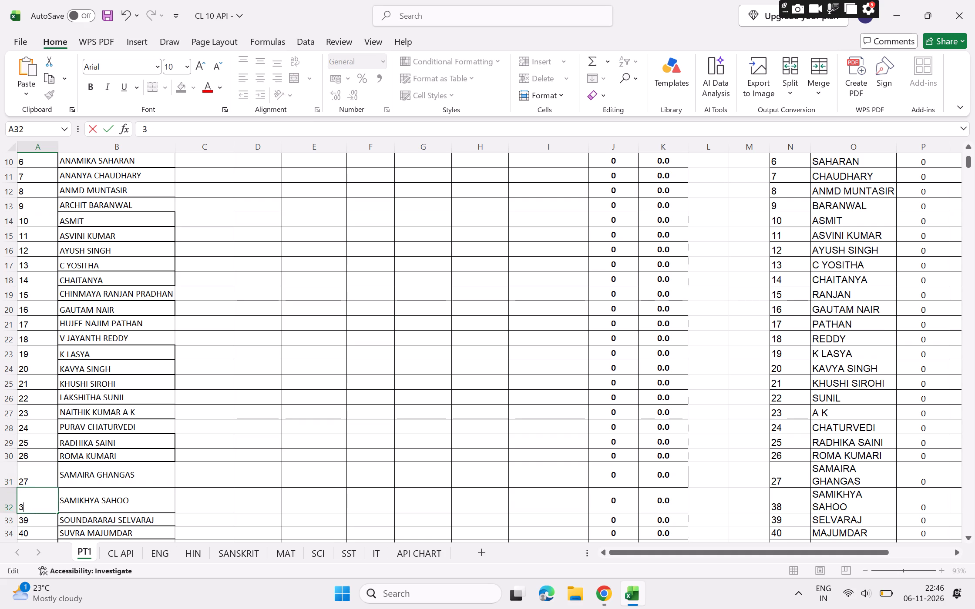
{"action": "key", "text": "BackSpace"}
{"action": "type", "text": "28"}
{"action": "double_click", "coordinate": [34, 521]}
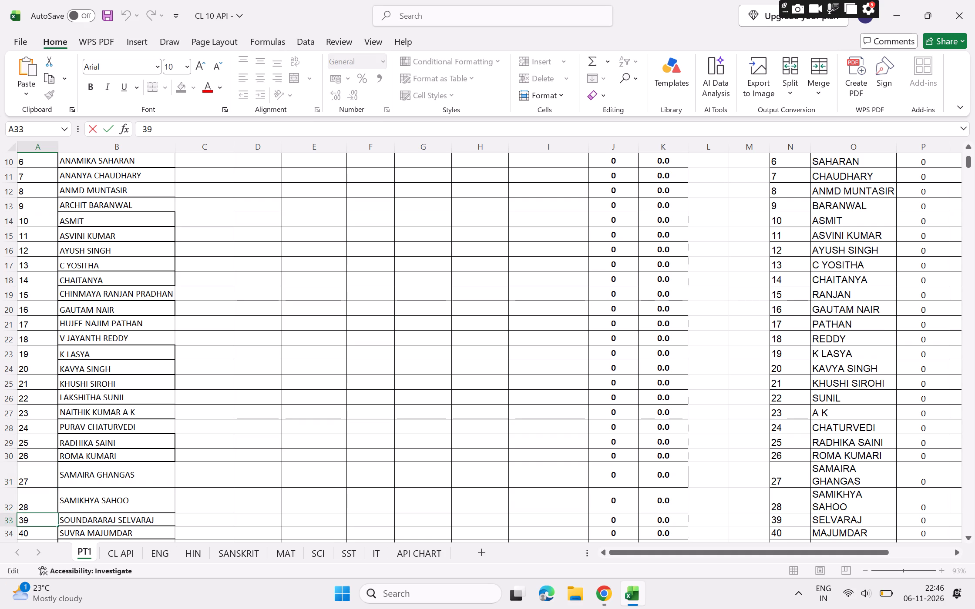
{"action": "key", "text": "BackSpace"}
{"action": "key", "text": "BackSpace"}
{"action": "type", "text": "29"}
Continue the Sl No sequence on the PT1 sheet by setting cell A34 to 30 and cell A35 to 31.
{"action": "scroll", "coordinate": [34, 521], "scroll_direction": "down", "scroll_amount": 2}
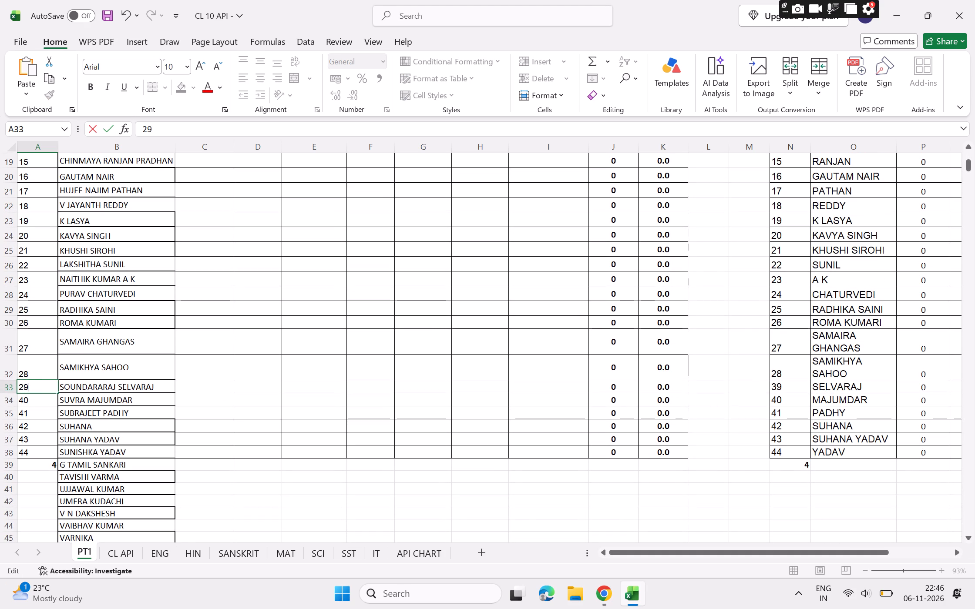
{"action": "triple_click", "coordinate": [37, 400]}
{"action": "key", "text": "BackSpace"}
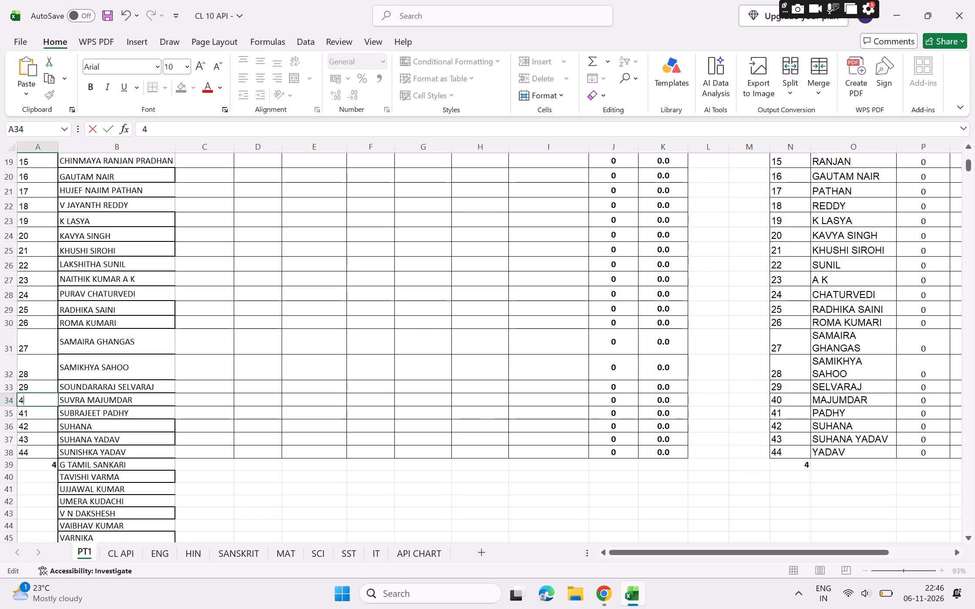
{"action": "key", "text": "BackSpace"}
{"action": "type", "text": "30"}
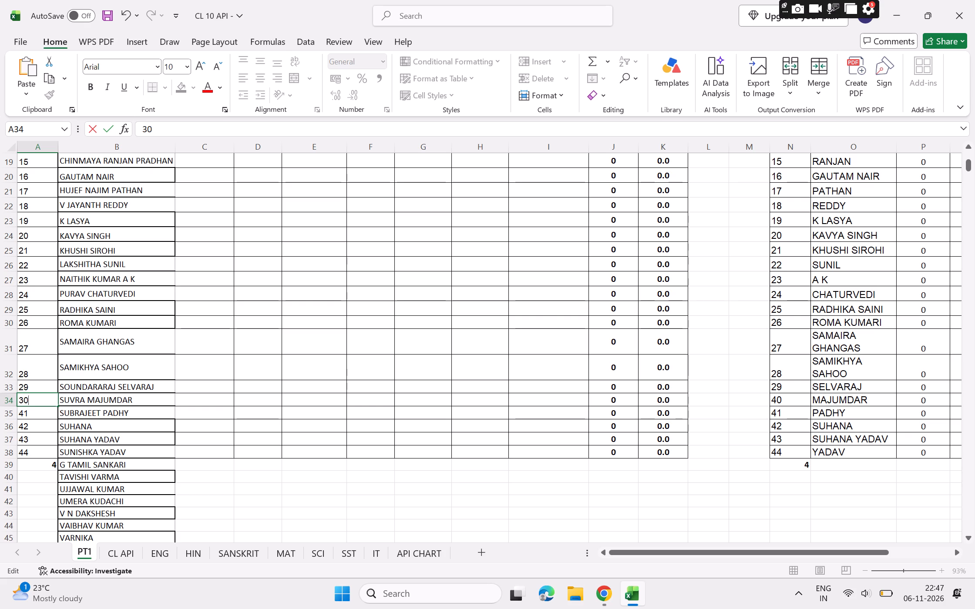
{"action": "left_click", "coordinate": [31, 410]}
{"action": "triple_click", "coordinate": [33, 415]}
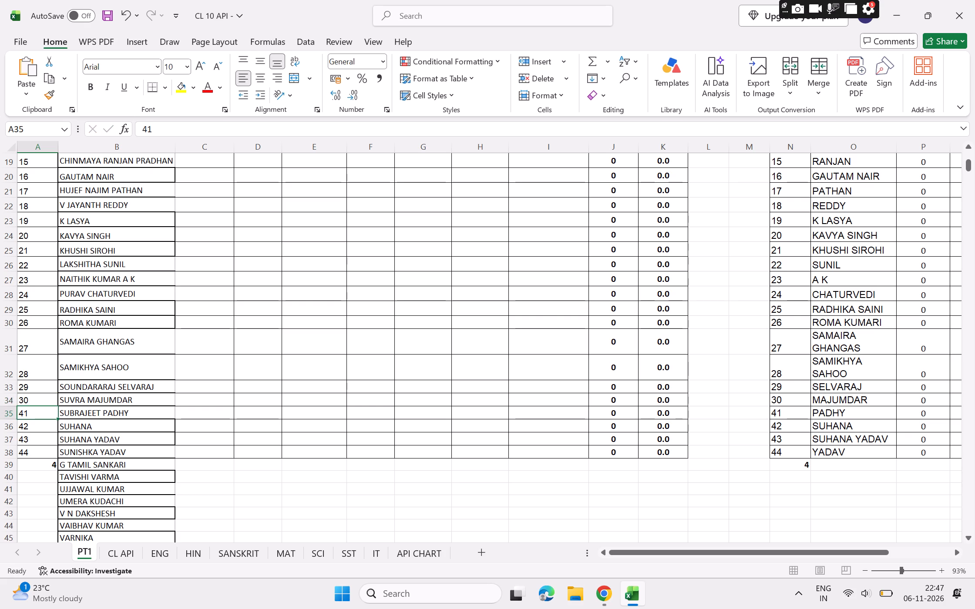
{"action": "key", "text": "Left"}
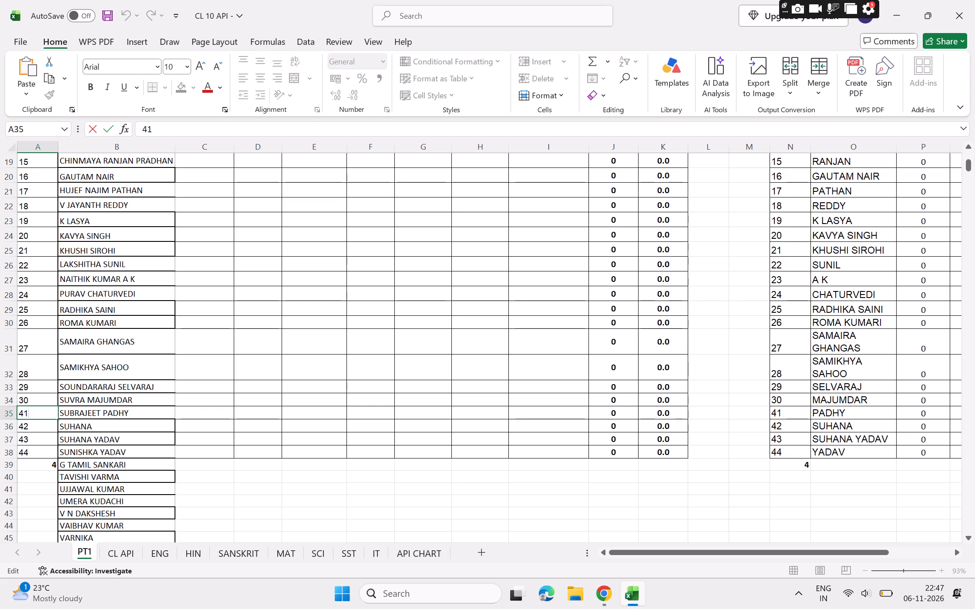
{"action": "key", "text": "BackSpace"}
{"action": "key", "text": "3"}
Renumber the Sl No cells A36 to A38 on the PT1 sheet as 32, 33 and 34.
{"action": "double_click", "coordinate": [24, 427]}
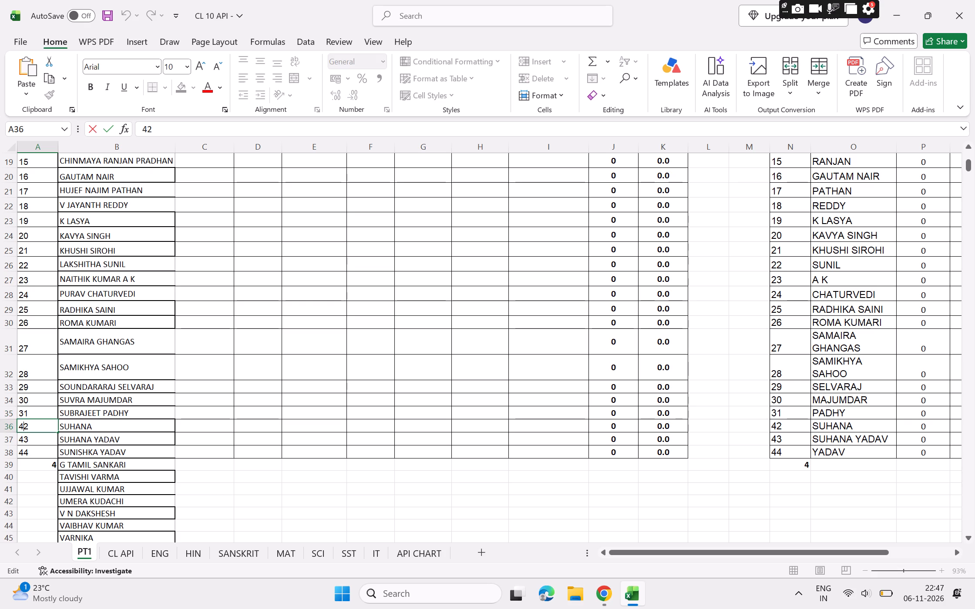
{"action": "key", "text": "BackSpace"}
{"action": "key", "text": "3"}
{"action": "triple_click", "coordinate": [22, 441]}
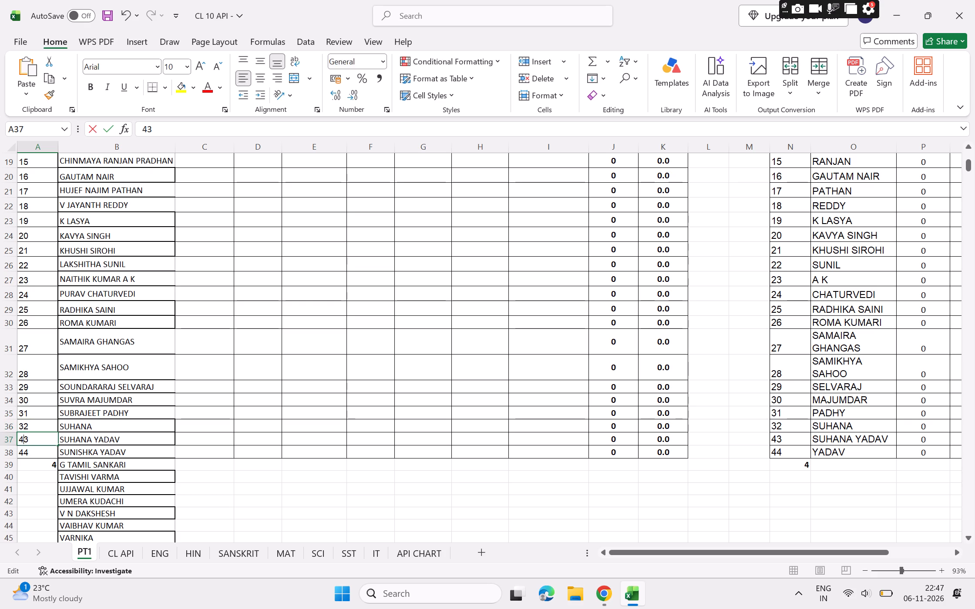
{"action": "key", "text": "BackSpace"}
{"action": "key", "text": "3"}
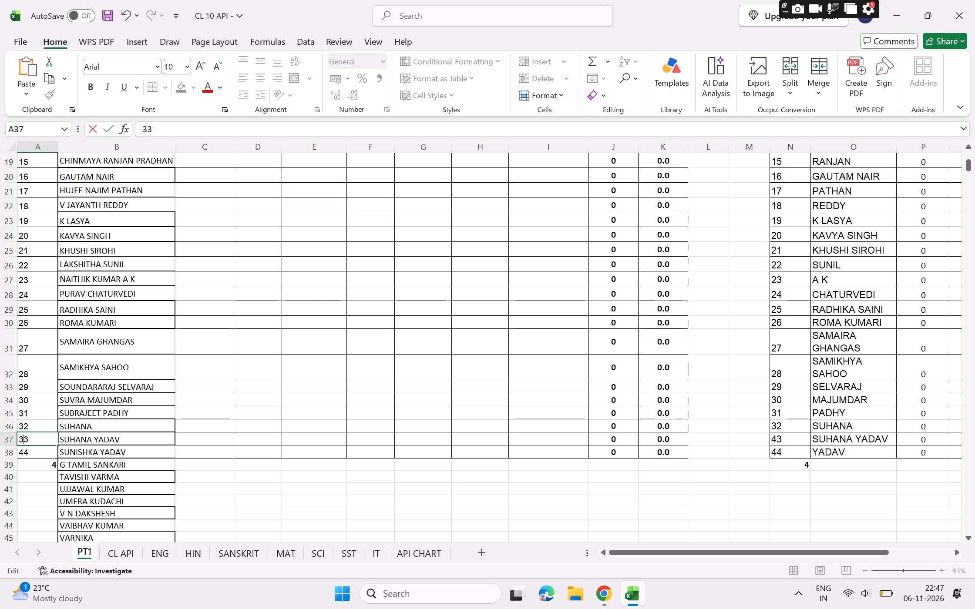
{"action": "double_click", "coordinate": [25, 453]}
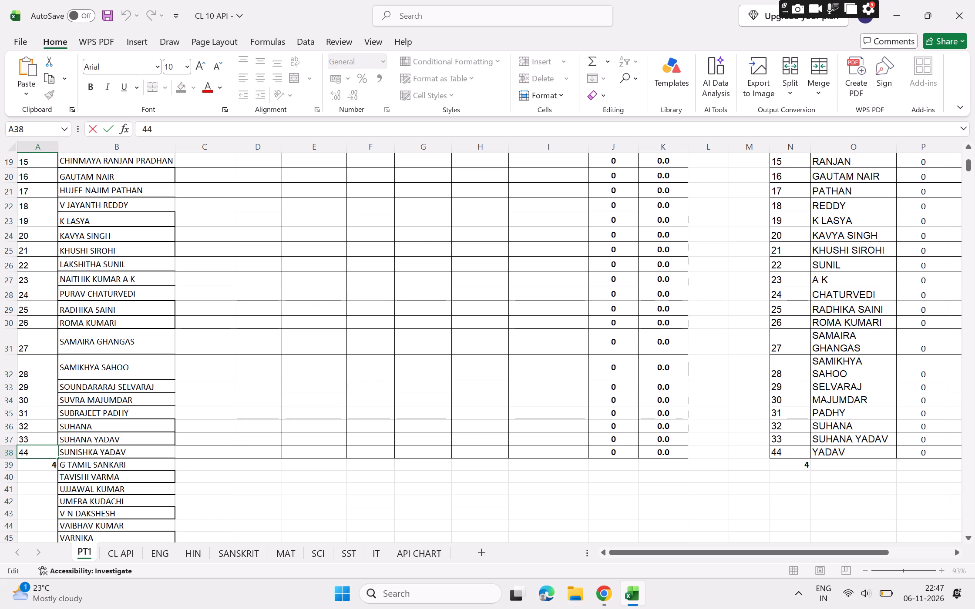
{"action": "key", "text": "BackSpace"}
{"action": "key", "text": "3"}
Enter consecutive serial numbers 35 through 41 in cells A39 to A45 of the PT1 sheet.
{"action": "left_click", "coordinate": [28, 464]}
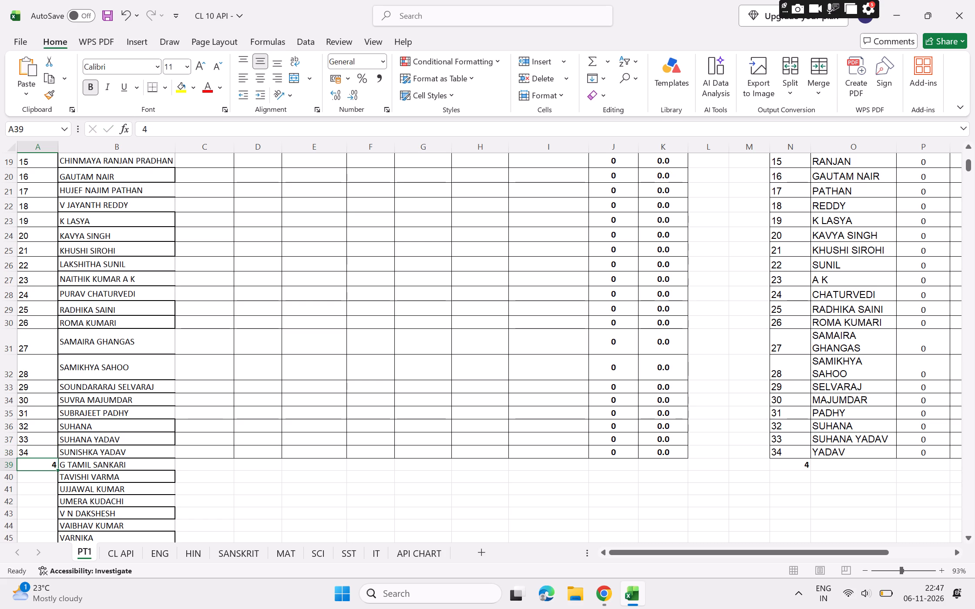
{"action": "type", "text": "35"}
{"action": "key", "text": "Down"}
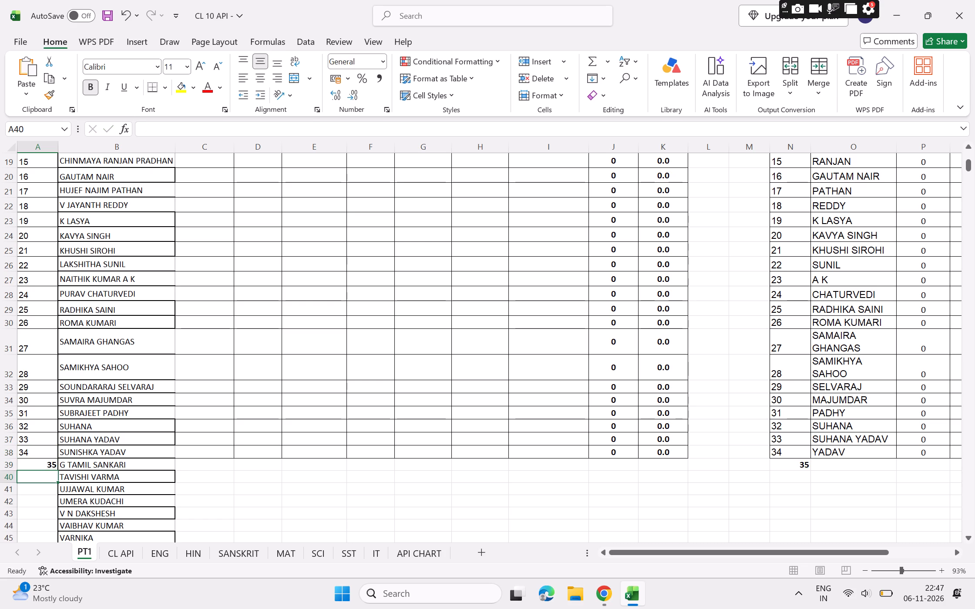
{"action": "type", "text": "36"}
{"action": "key", "text": "Down"}
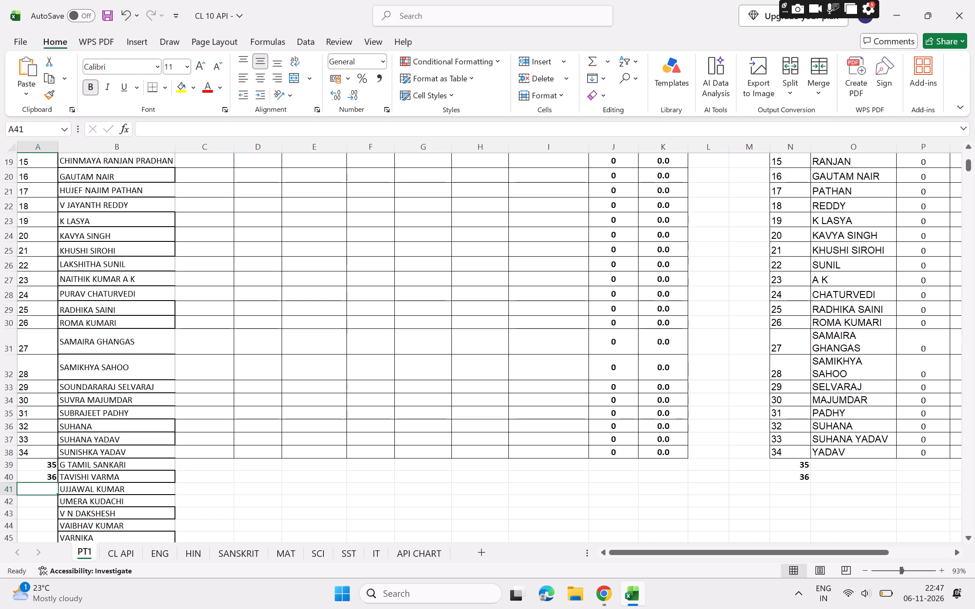
{"action": "type", "text": "37"}
{"action": "key", "text": "Down"}
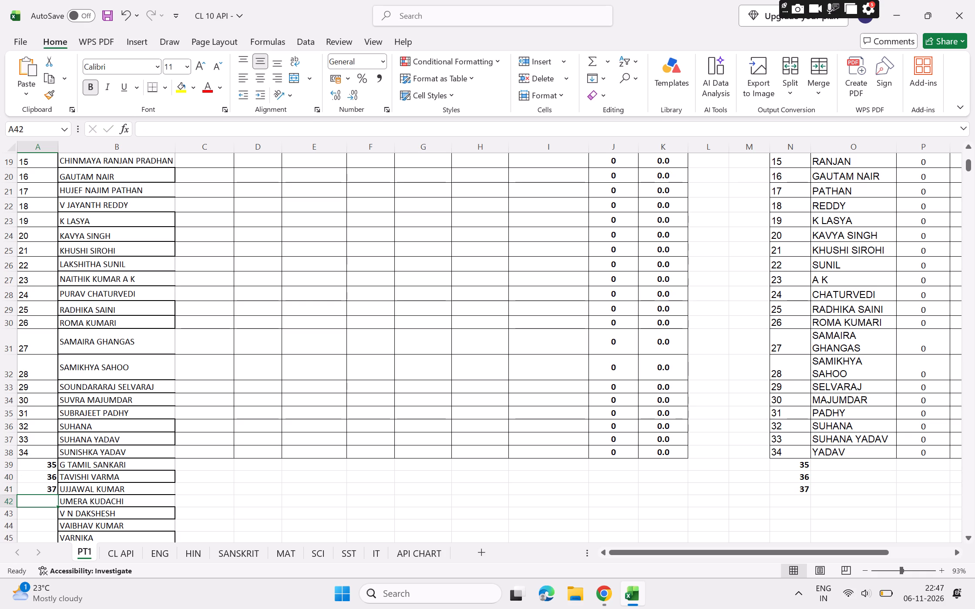
{"action": "type", "text": "38"}
{"action": "key", "text": "Down"}
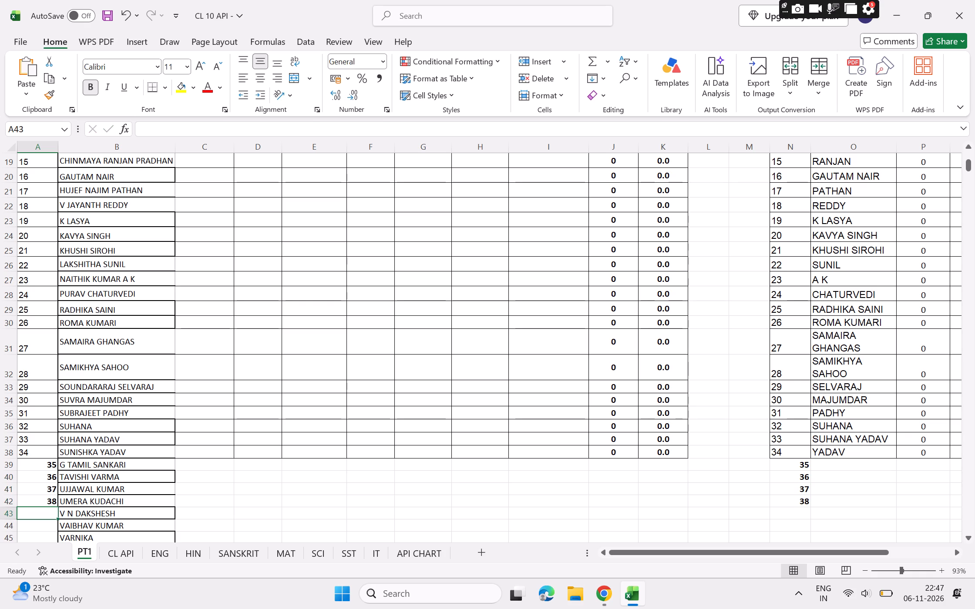
{"action": "type", "text": "39"}
{"action": "key", "text": "Down"}
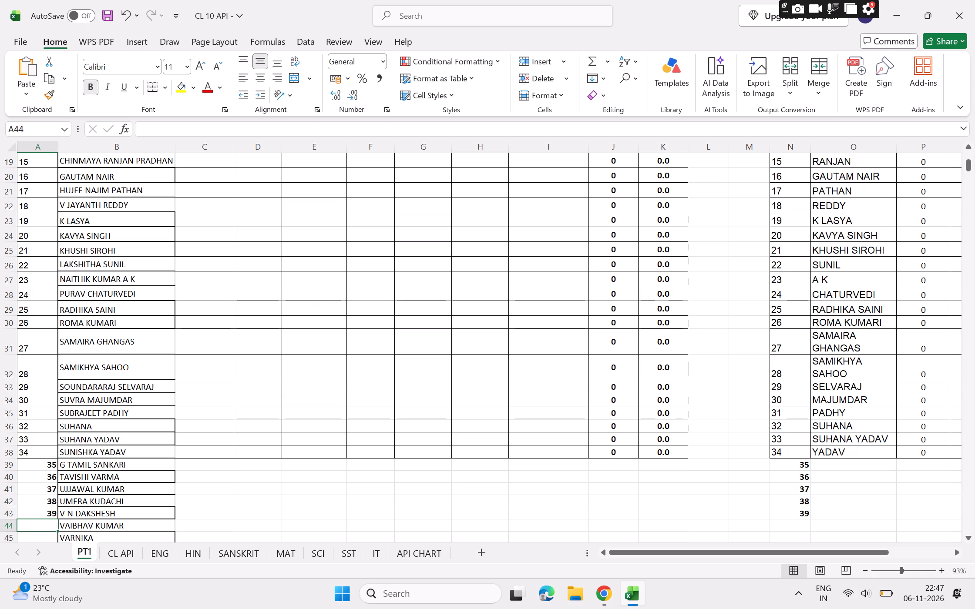
{"action": "type", "text": "40"}
{"action": "key", "text": "Down"}
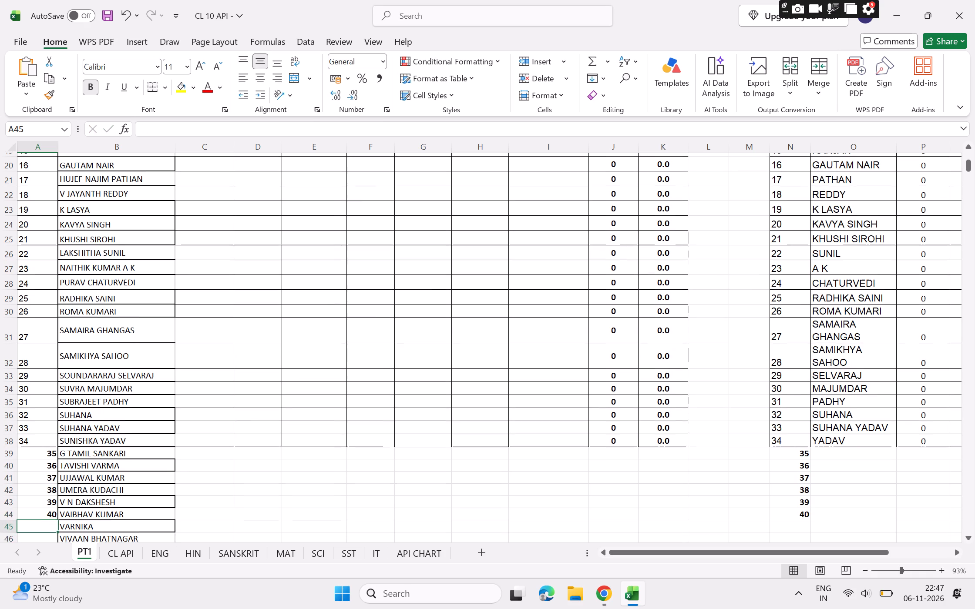
{"action": "type", "text": "41"}
{"action": "key", "text": "Down"}
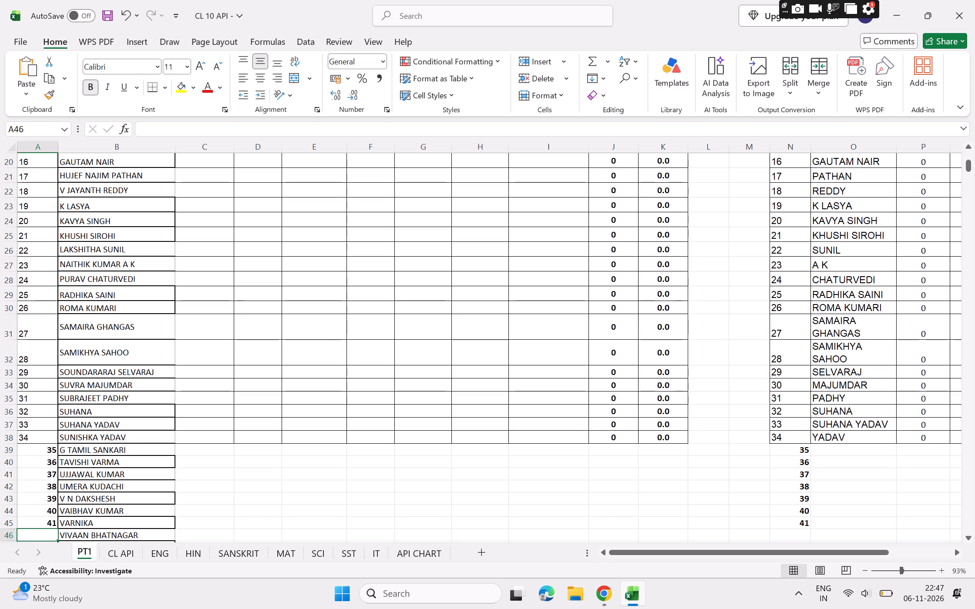
Continue the Sl No sequence on the PT1 sheet with 42, 43 and 44 in cells A46 to A48.
{"action": "type", "text": "42"}
{"action": "key", "text": "Down"}
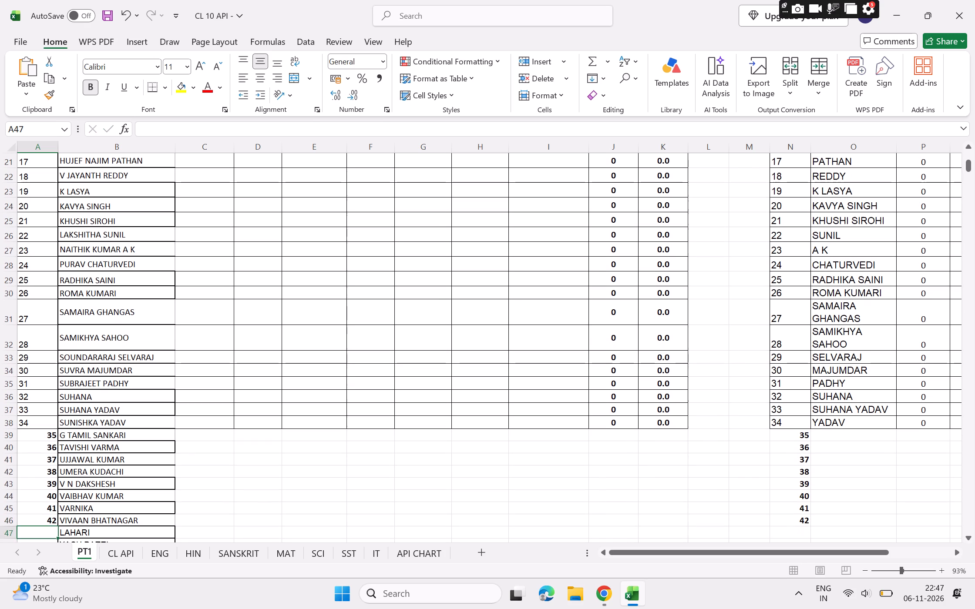
{"action": "type", "text": "43"}
{"action": "key", "text": "Down"}
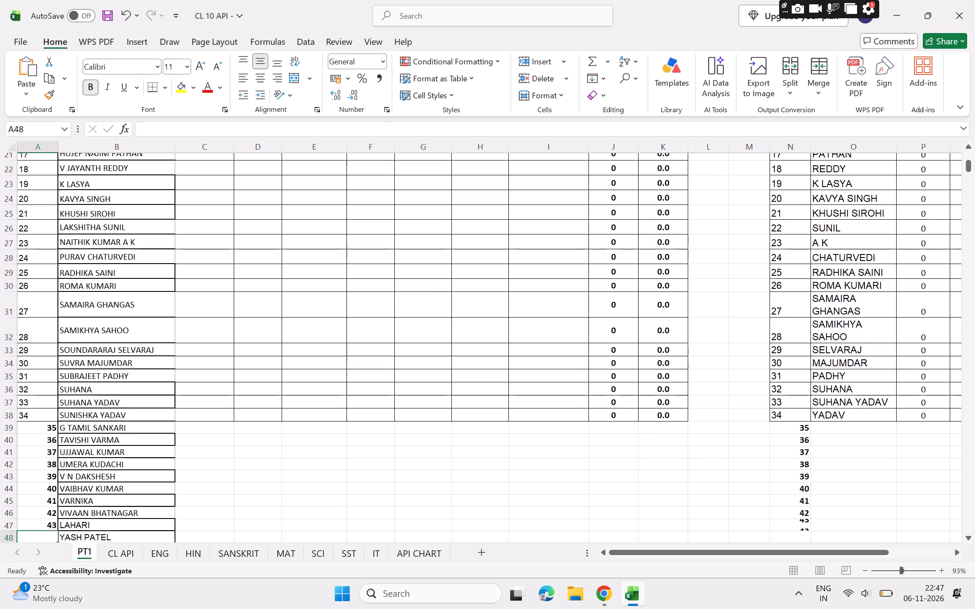
{"action": "type", "text": "44"}
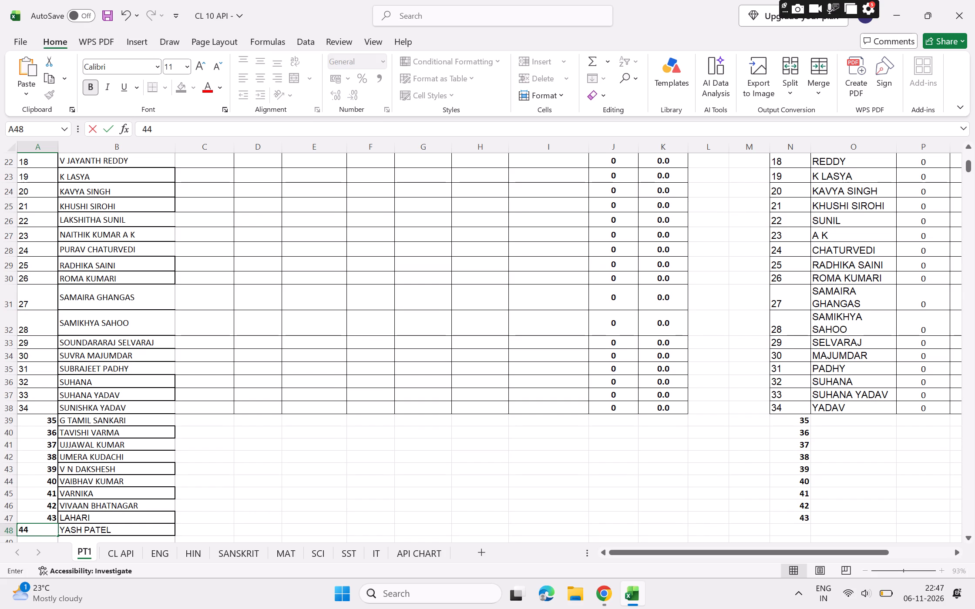
{"action": "left_click", "coordinate": [246, 440]}
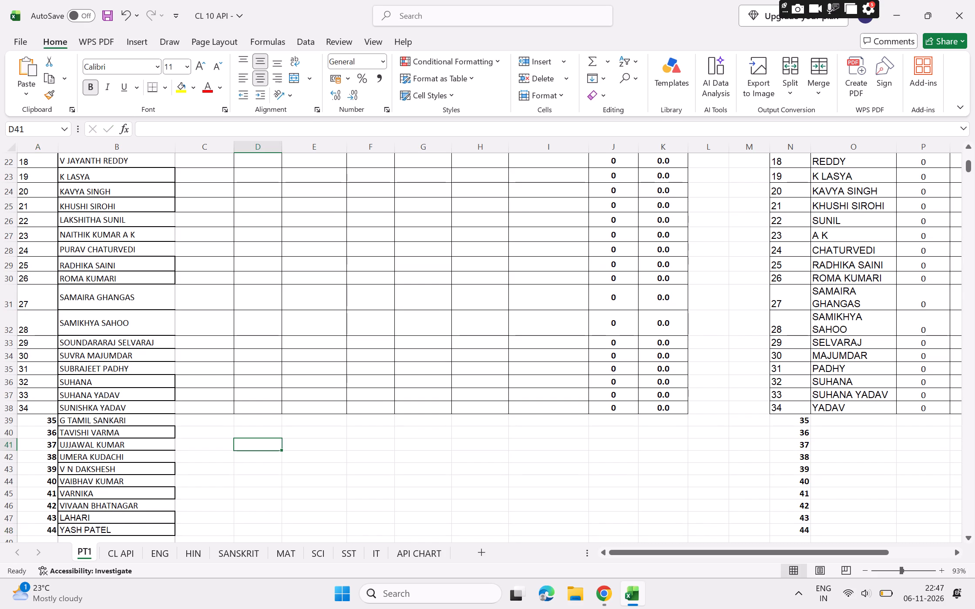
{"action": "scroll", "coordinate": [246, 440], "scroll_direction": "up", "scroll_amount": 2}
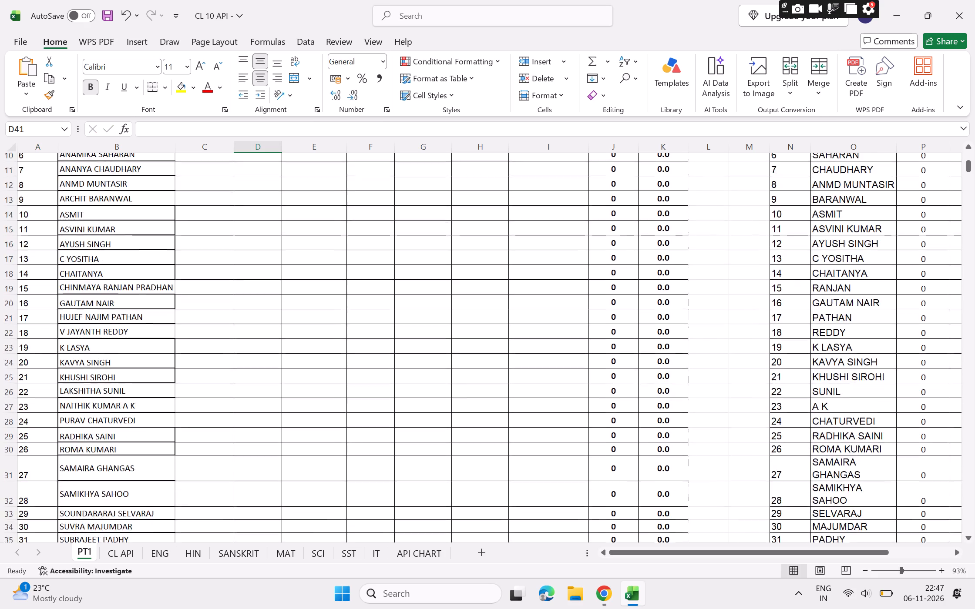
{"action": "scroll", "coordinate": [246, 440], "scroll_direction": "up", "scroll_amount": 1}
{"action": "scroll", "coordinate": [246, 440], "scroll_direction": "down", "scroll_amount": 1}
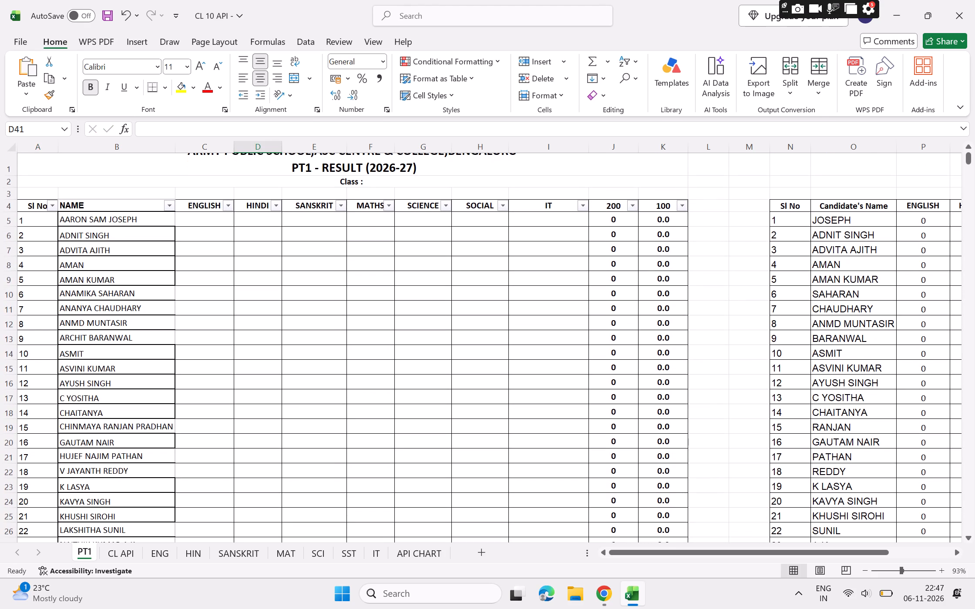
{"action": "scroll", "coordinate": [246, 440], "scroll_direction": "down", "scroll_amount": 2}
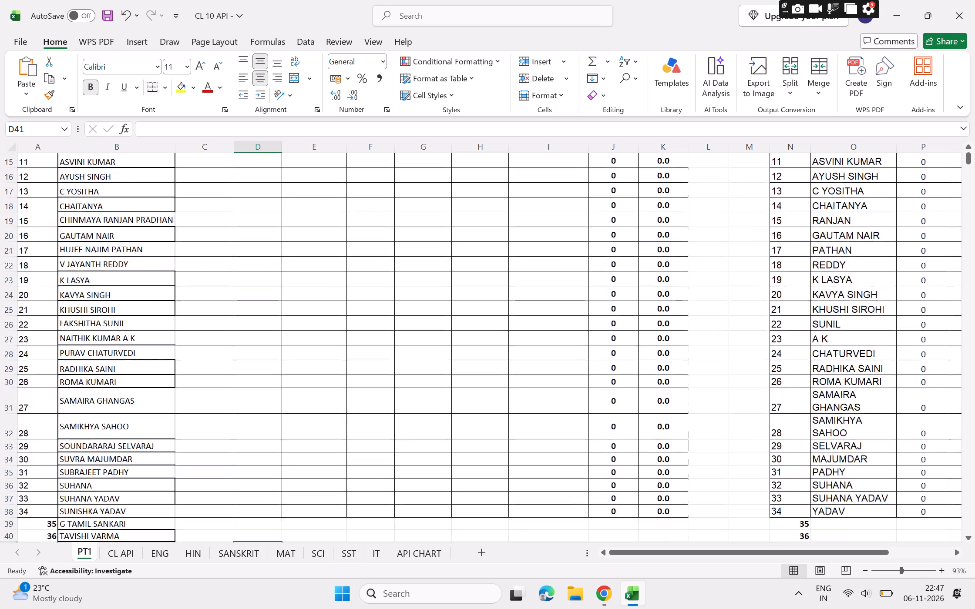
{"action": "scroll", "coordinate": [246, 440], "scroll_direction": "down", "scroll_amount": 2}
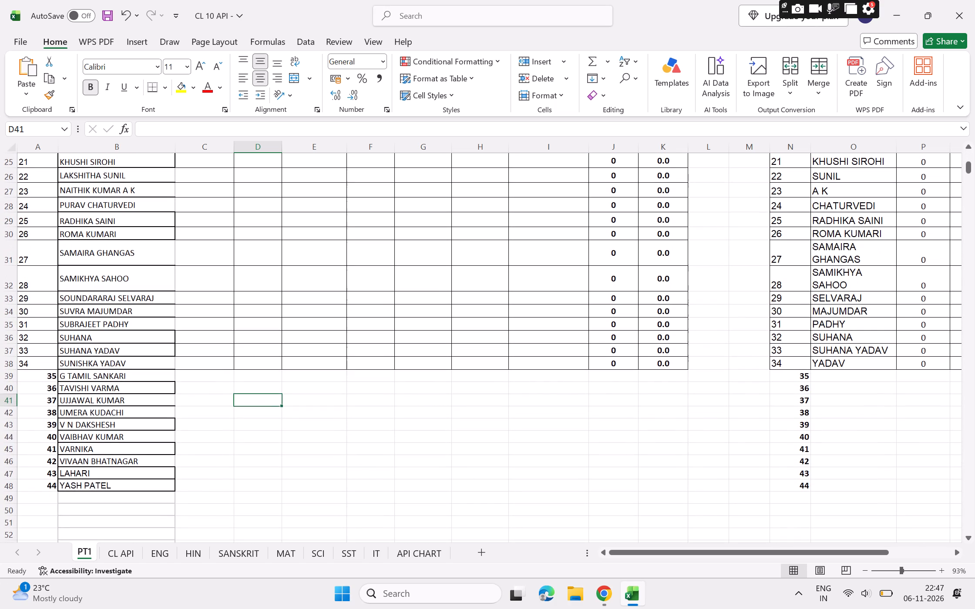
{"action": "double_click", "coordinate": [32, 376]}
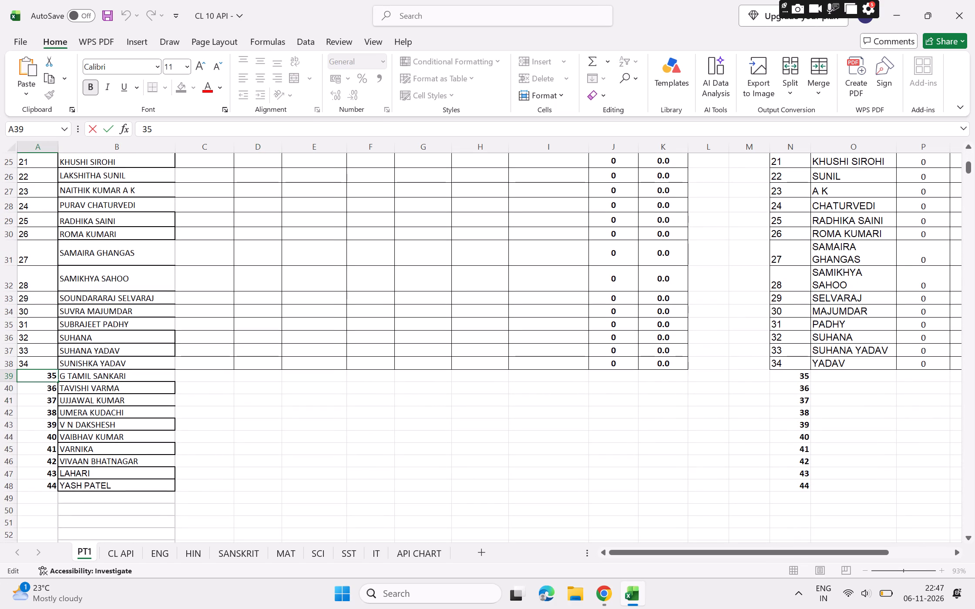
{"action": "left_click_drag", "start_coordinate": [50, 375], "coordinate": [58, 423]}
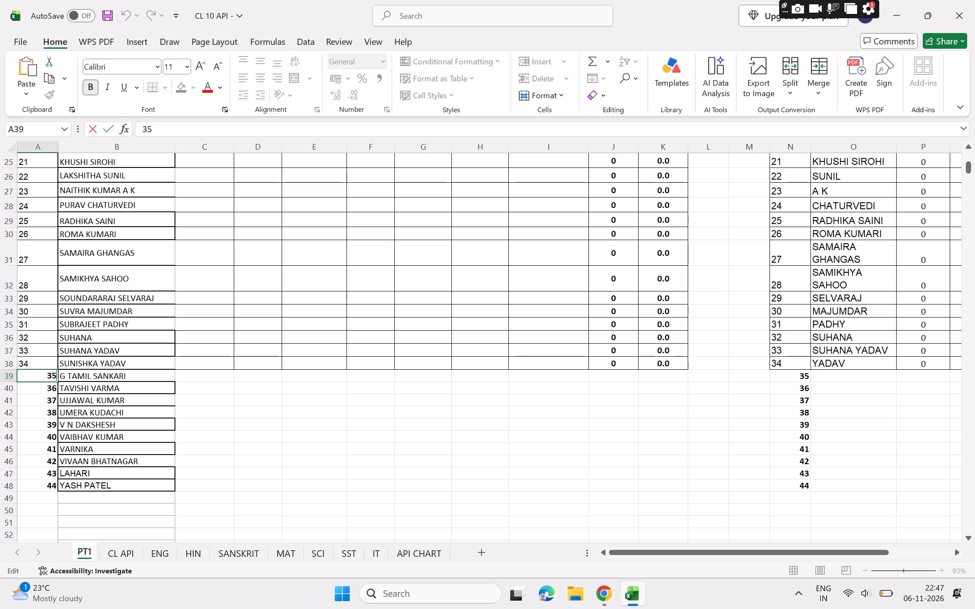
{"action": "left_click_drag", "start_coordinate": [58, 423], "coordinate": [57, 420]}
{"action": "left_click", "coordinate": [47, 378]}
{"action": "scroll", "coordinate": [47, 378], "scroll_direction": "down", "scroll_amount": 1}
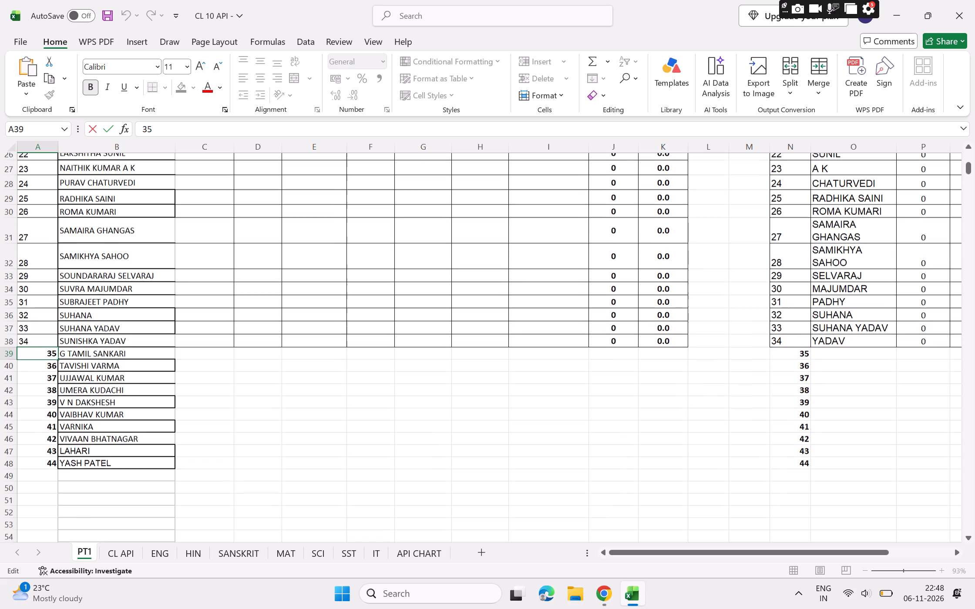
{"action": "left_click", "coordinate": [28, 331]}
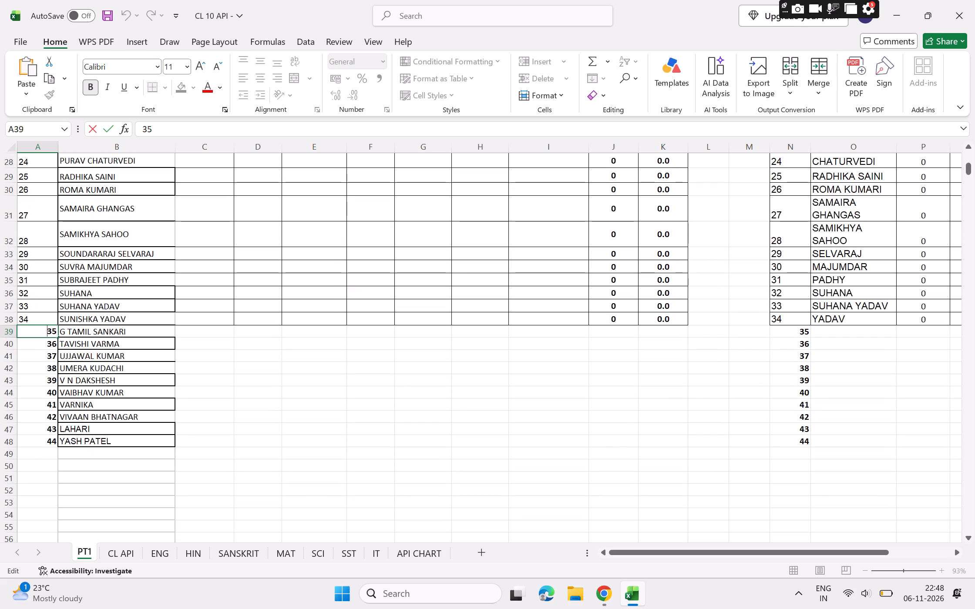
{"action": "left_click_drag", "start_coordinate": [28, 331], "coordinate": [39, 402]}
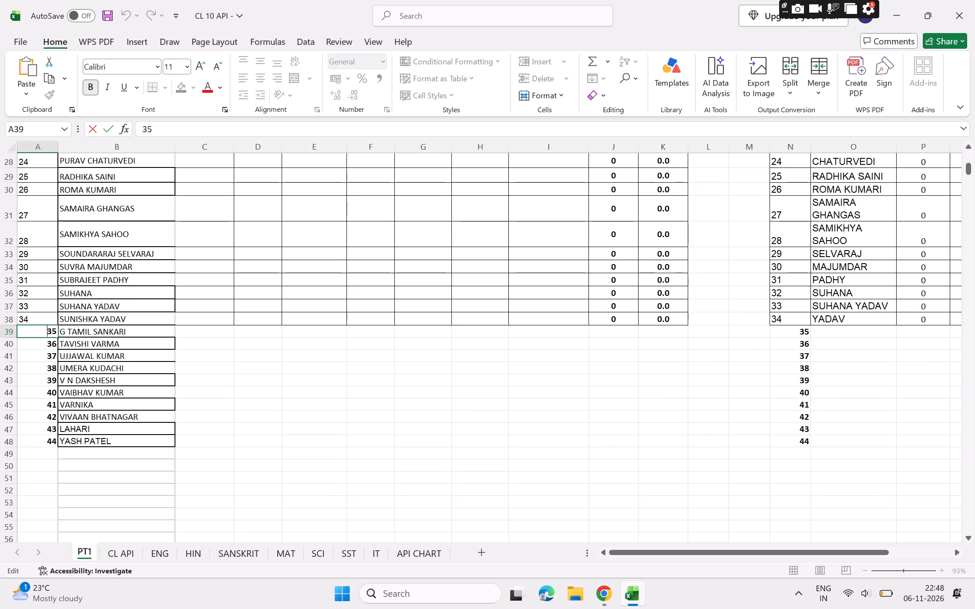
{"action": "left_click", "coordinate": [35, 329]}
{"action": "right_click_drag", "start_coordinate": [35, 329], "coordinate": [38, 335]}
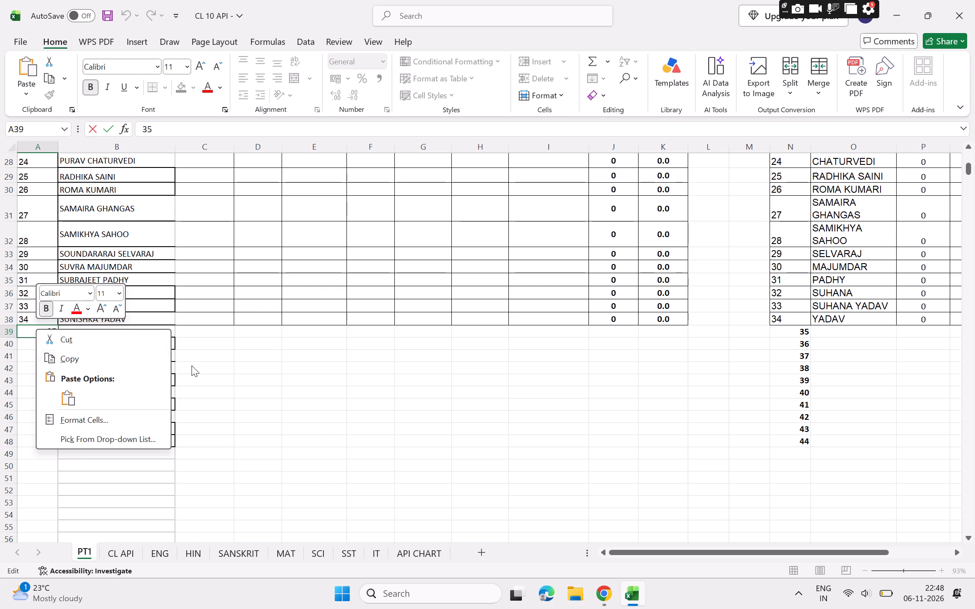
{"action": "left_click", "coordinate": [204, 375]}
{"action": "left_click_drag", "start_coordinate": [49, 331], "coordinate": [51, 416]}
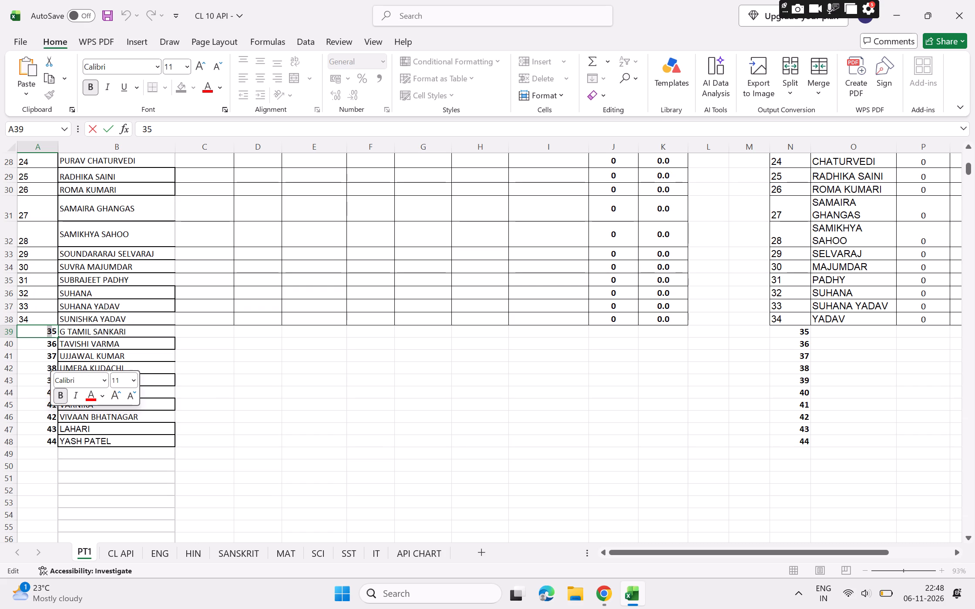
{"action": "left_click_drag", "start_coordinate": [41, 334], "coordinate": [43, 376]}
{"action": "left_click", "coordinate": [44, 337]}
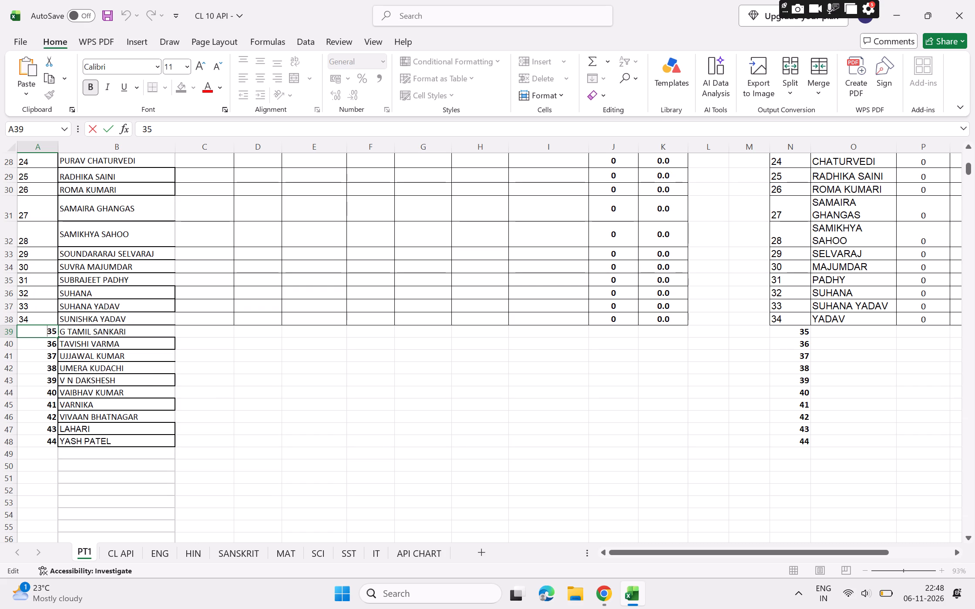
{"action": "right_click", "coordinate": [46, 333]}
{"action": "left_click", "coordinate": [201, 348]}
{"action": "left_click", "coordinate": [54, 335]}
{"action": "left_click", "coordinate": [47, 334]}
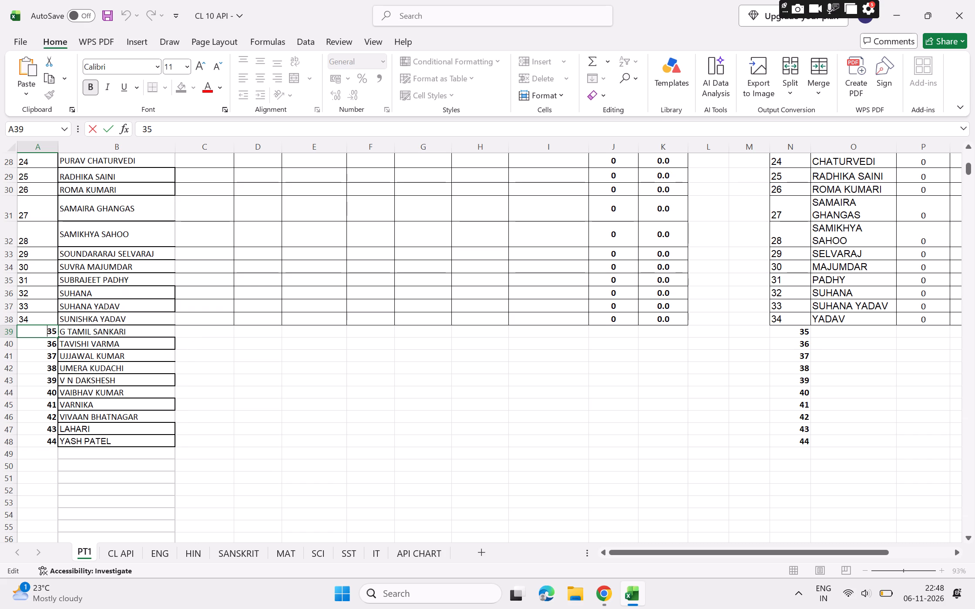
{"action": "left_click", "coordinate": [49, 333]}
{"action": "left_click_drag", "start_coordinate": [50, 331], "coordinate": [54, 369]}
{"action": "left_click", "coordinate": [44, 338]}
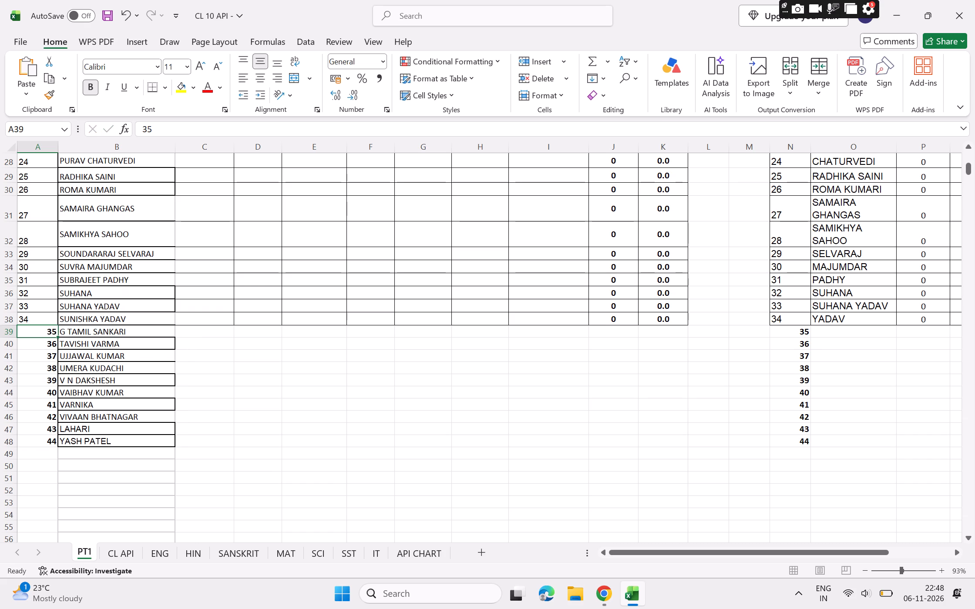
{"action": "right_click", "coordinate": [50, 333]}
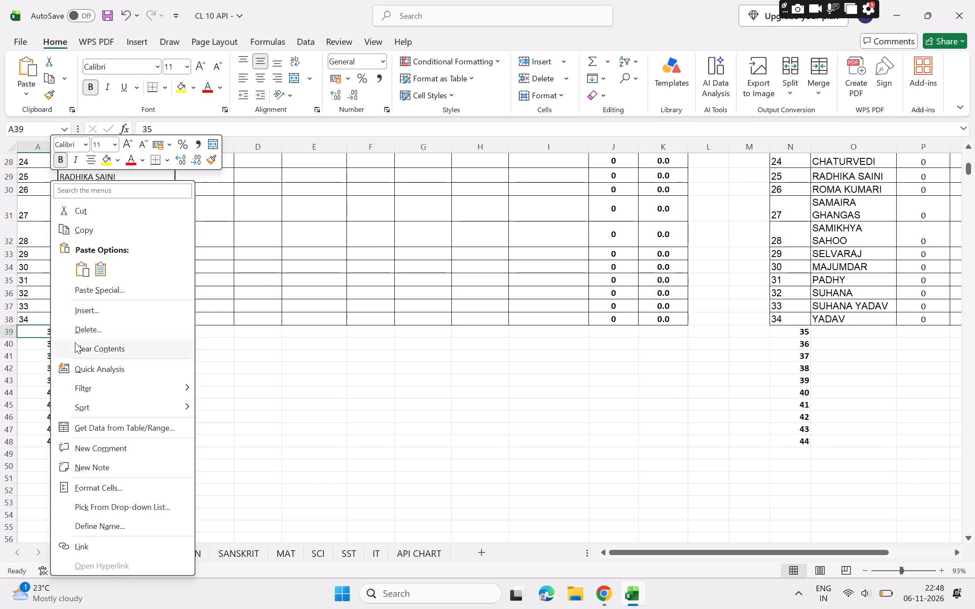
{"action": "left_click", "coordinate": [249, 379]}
Left-align the serial numbers in cells A39 to A48 on the PT1 sheet.
{"action": "left_click_drag", "start_coordinate": [53, 337], "coordinate": [57, 330]}
{"action": "left_click_drag", "start_coordinate": [55, 330], "coordinate": [51, 428]}
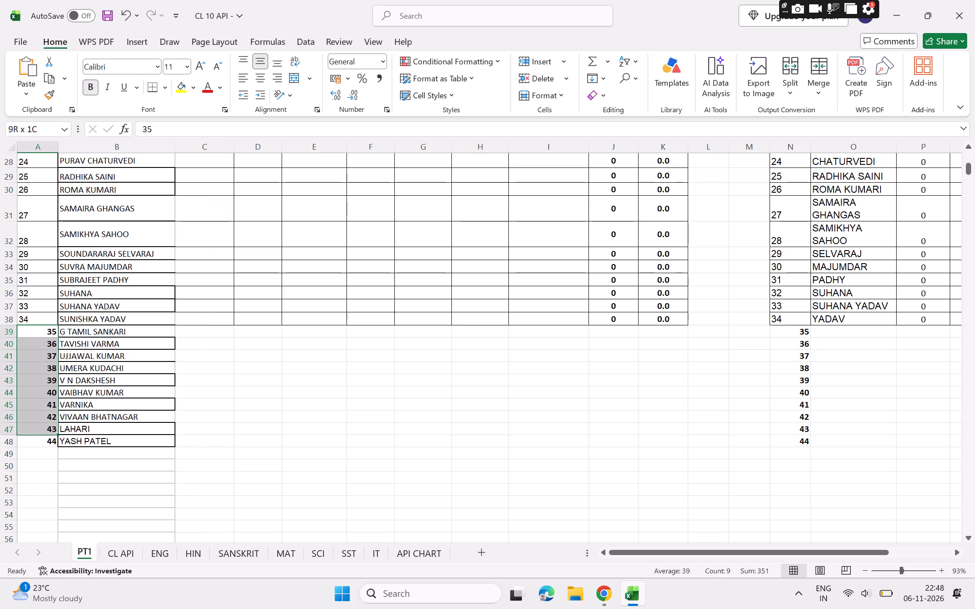
{"action": "left_click_drag", "start_coordinate": [51, 428], "coordinate": [54, 445]}
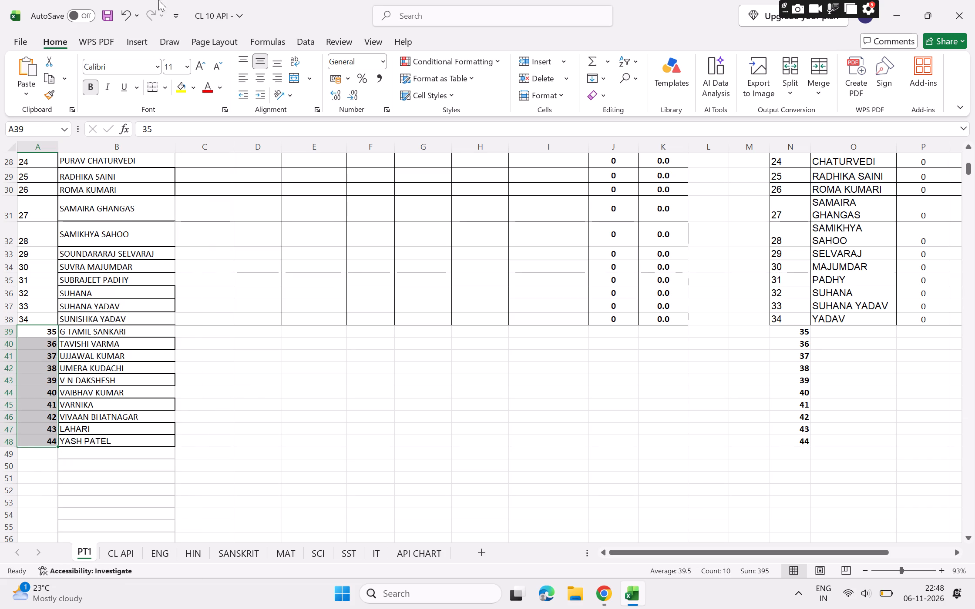
{"action": "left_click", "coordinate": [245, 80]}
Remove the bold formatting from the serial numbers in cells A39 to A48 on the PT1 sheet.
{"action": "left_click", "coordinate": [388, 383]}
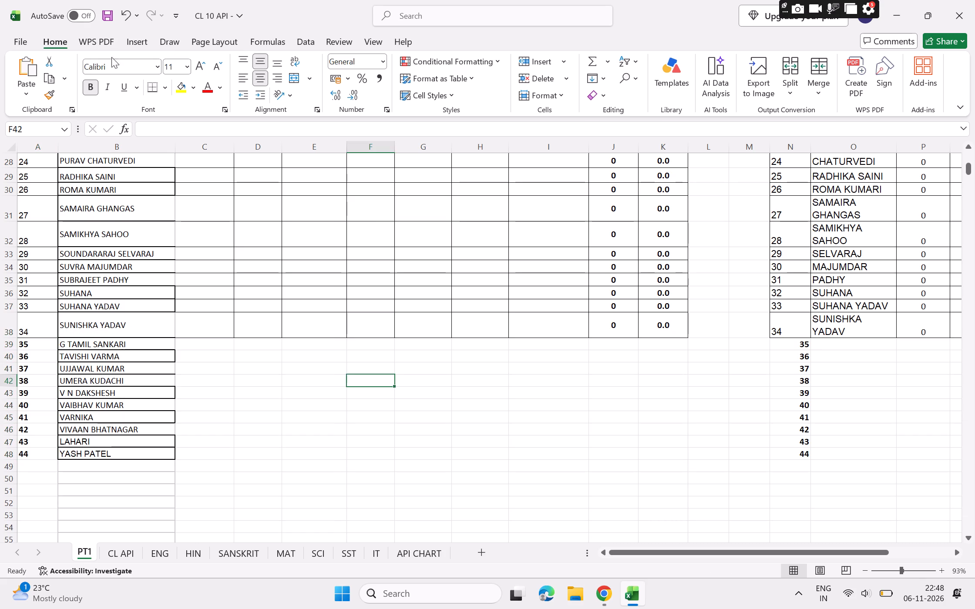
{"action": "left_click", "coordinate": [92, 89]}
{"action": "left_click", "coordinate": [92, 89]}
{"action": "left_click_drag", "start_coordinate": [37, 338], "coordinate": [28, 418]}
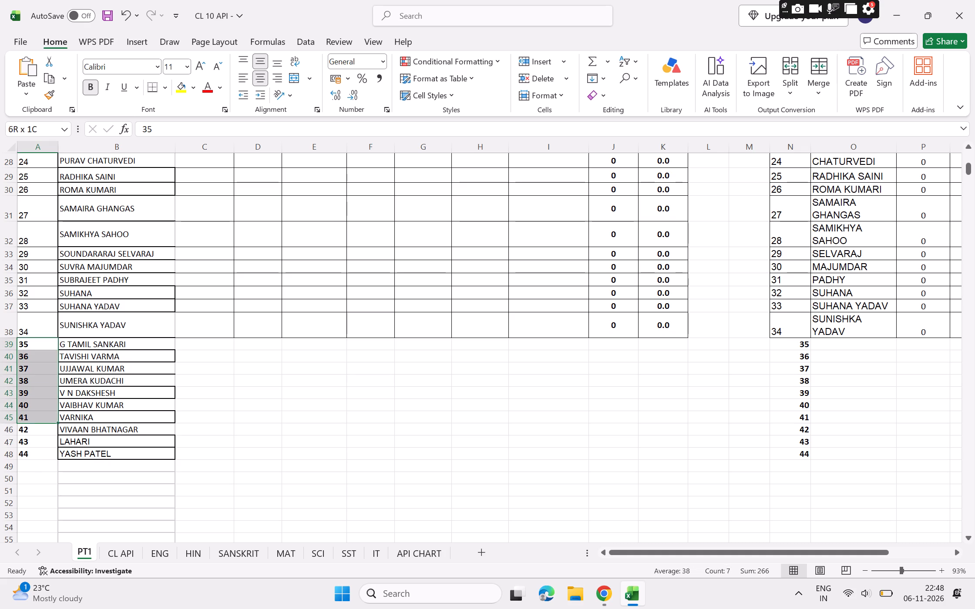
{"action": "left_click_drag", "start_coordinate": [28, 418], "coordinate": [28, 458]}
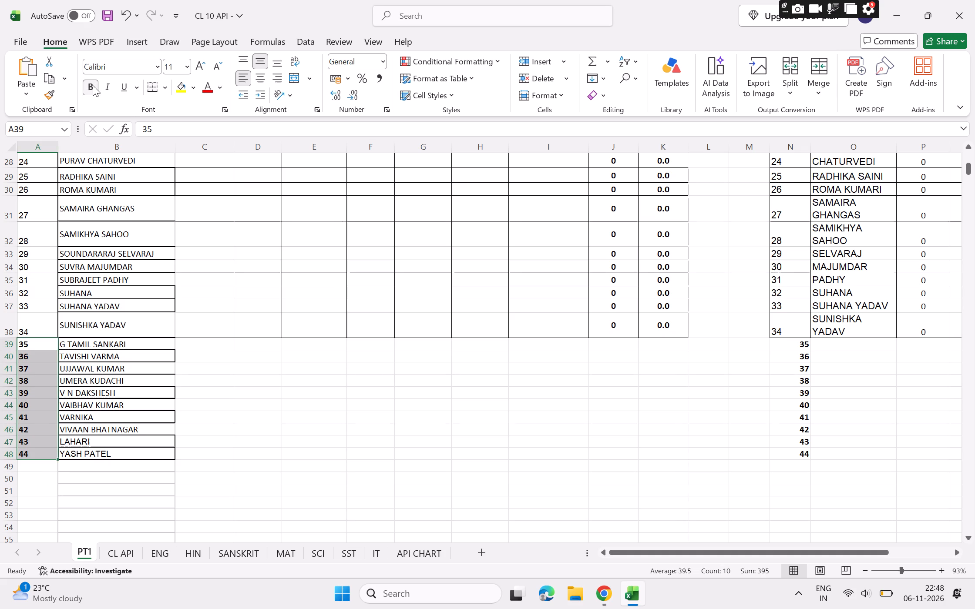
{"action": "left_click", "coordinate": [93, 85]}
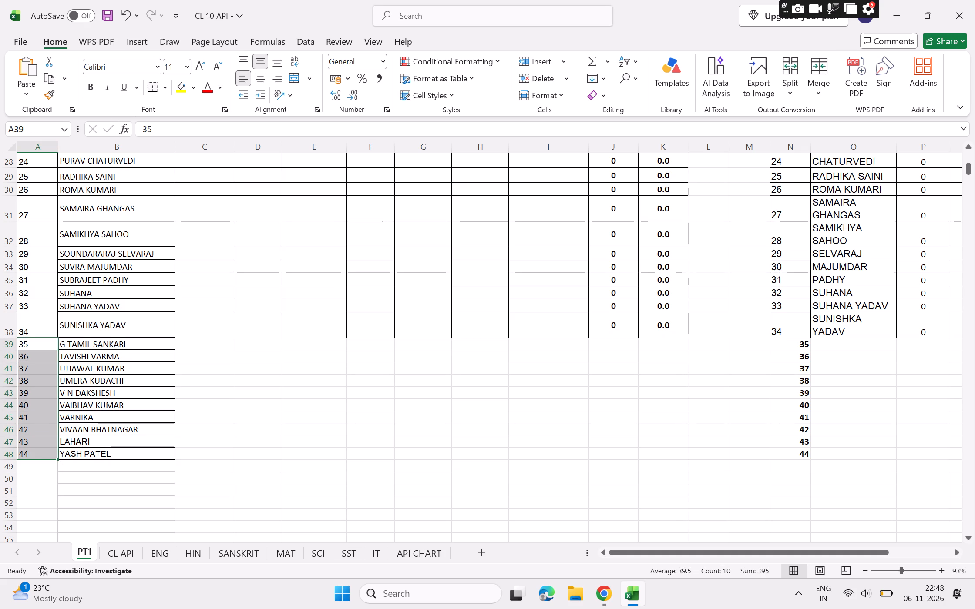
Apply all borders to cells B38 to K48 on the PT1 sheet.
{"action": "scroll", "coordinate": [248, 283], "scroll_direction": "down", "scroll_amount": 1}
{"action": "scroll", "coordinate": [248, 283], "scroll_direction": "up", "scroll_amount": 2}
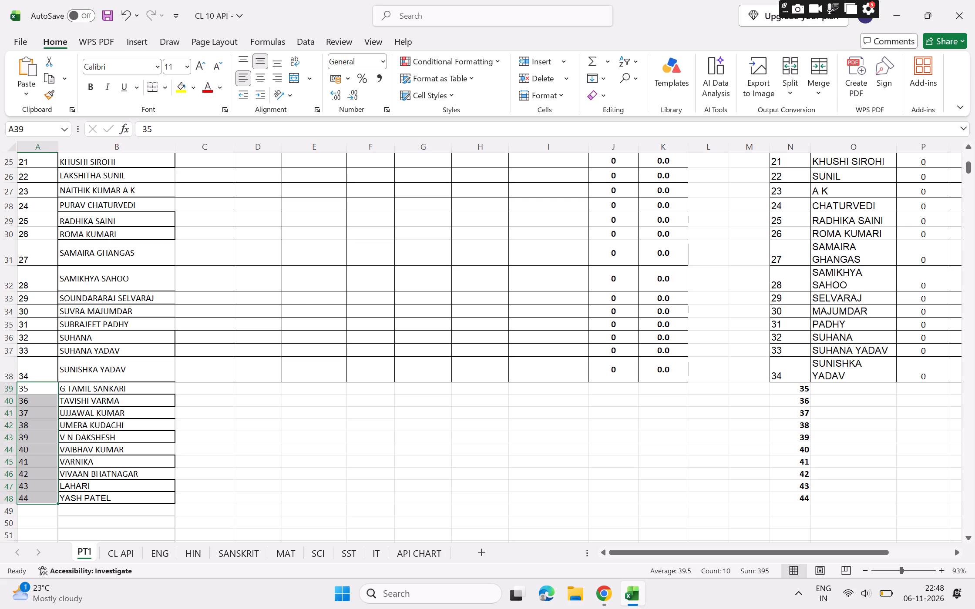
{"action": "left_click_drag", "start_coordinate": [175, 382], "coordinate": [666, 492]}
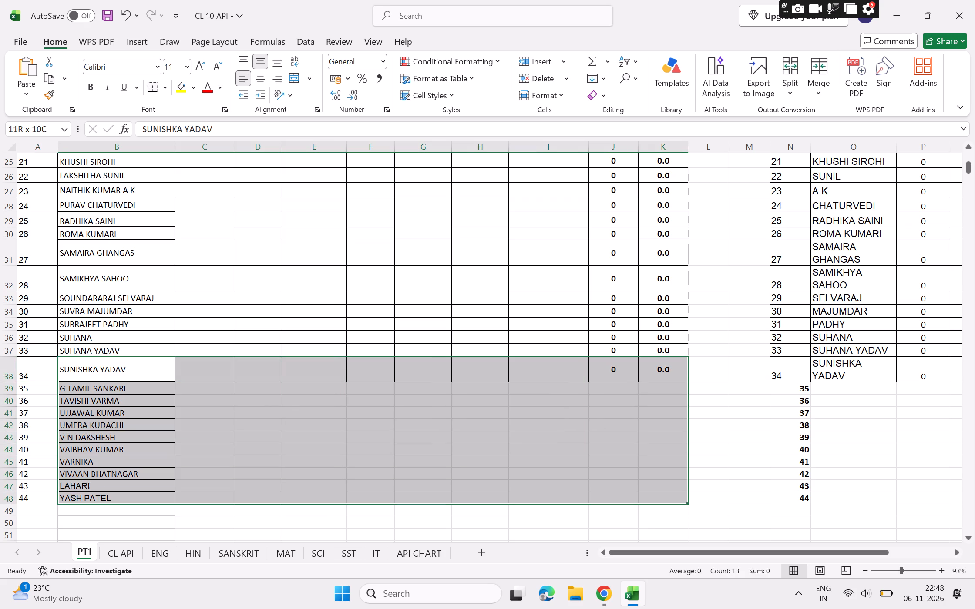
{"action": "left_click_drag", "start_coordinate": [666, 492], "coordinate": [666, 492]}
{"action": "left_click", "coordinate": [529, 59]}
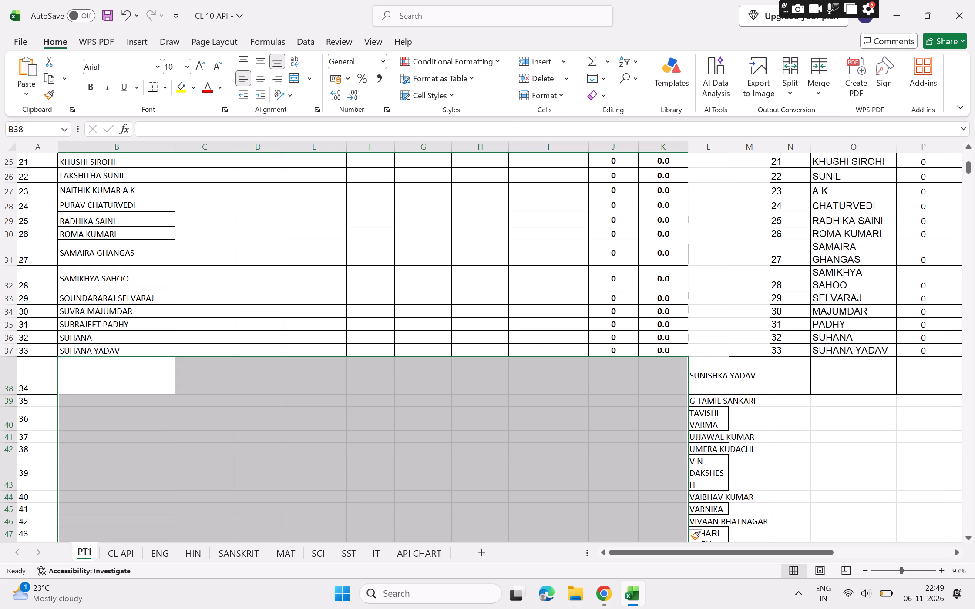
{"action": "key", "text": "ctrl+z"}
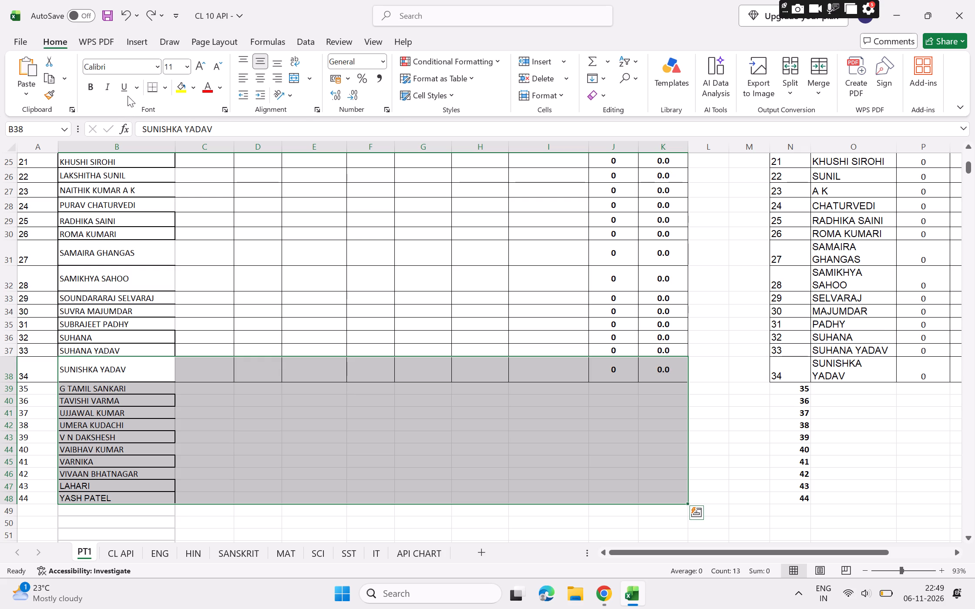
{"action": "left_click", "coordinate": [150, 90]}
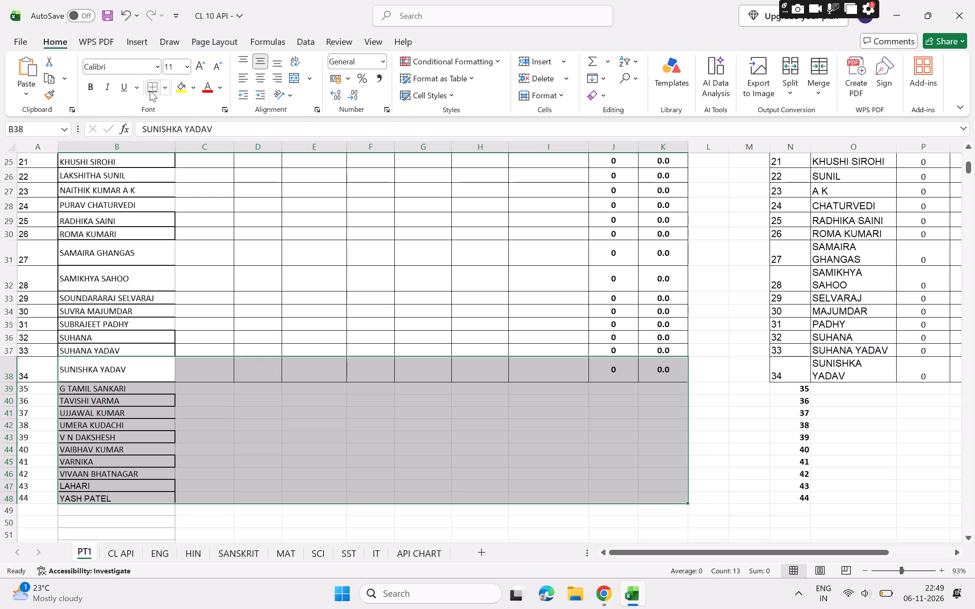
{"action": "left_click", "coordinate": [162, 88]}
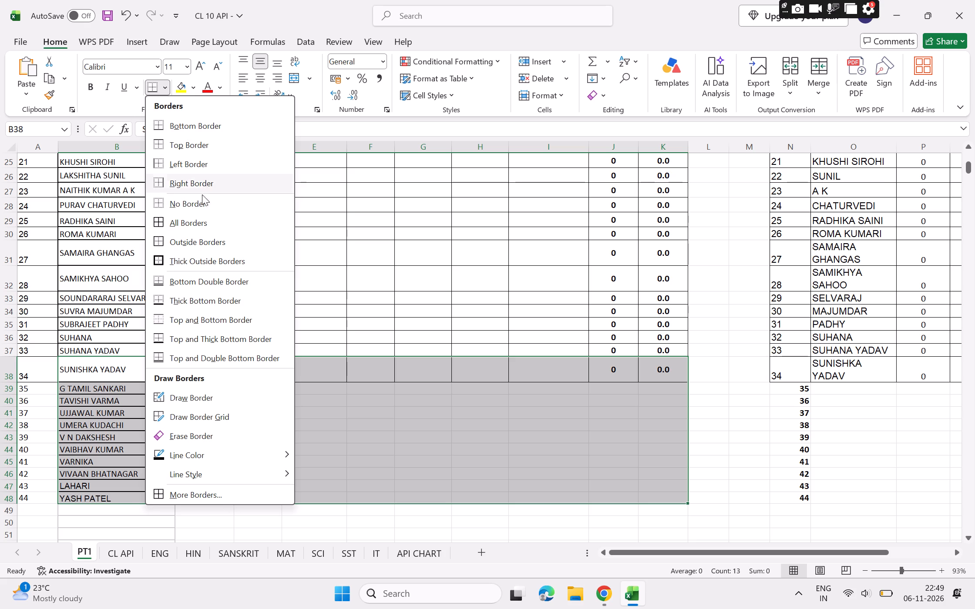
{"action": "left_click", "coordinate": [200, 226]}
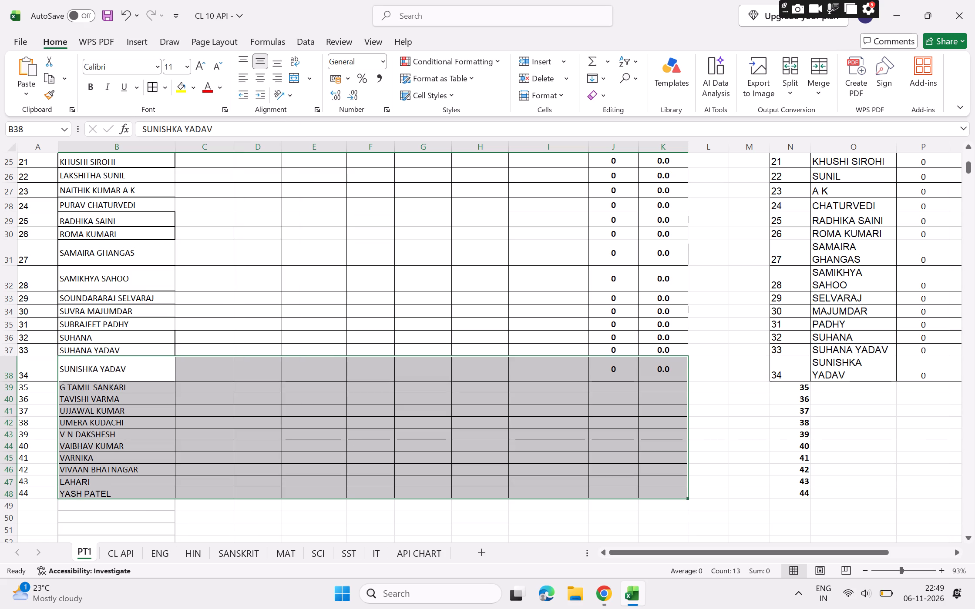
{"action": "left_click", "coordinate": [728, 373]}
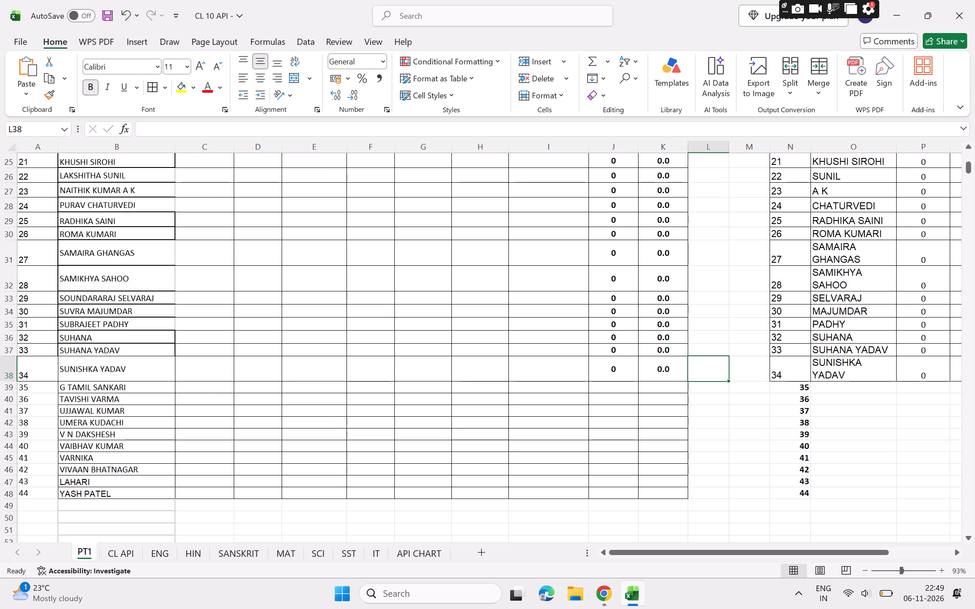
Review the PT1 sheet's student rows from the header to the last entry, and check the Sl No formula in cell N39.
{"action": "scroll", "coordinate": [732, 387], "scroll_direction": "down", "scroll_amount": 5}
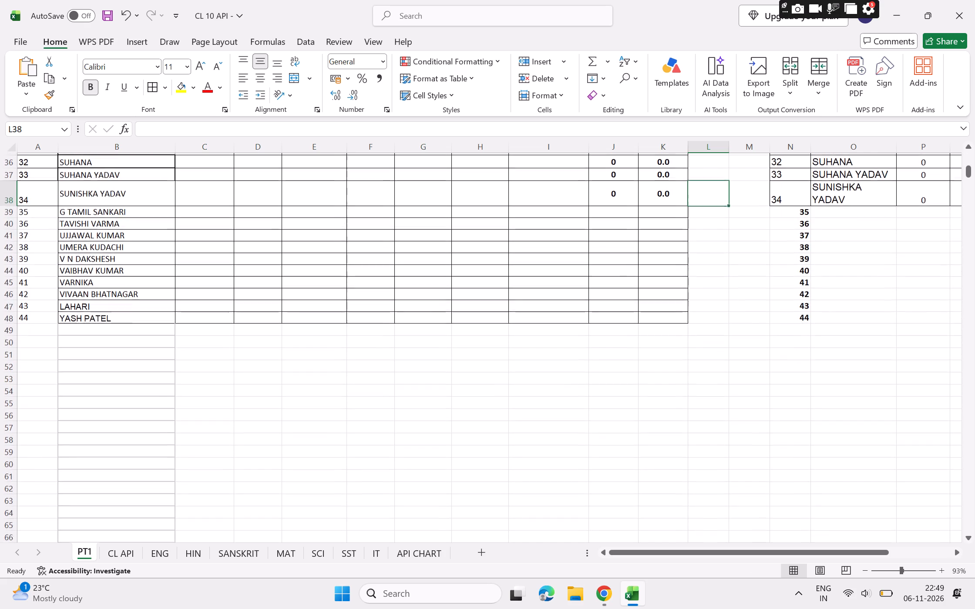
{"action": "scroll", "coordinate": [732, 387], "scroll_direction": "down", "scroll_amount": 3}
{"action": "scroll", "coordinate": [732, 385], "scroll_direction": "up", "scroll_amount": 7}
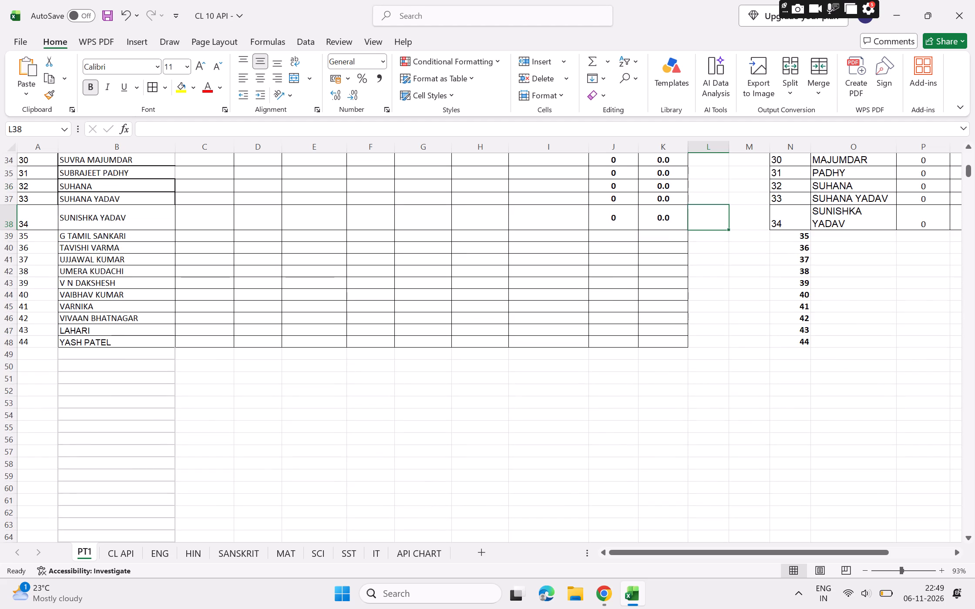
{"action": "scroll", "coordinate": [732, 385], "scroll_direction": "up", "scroll_amount": 10}
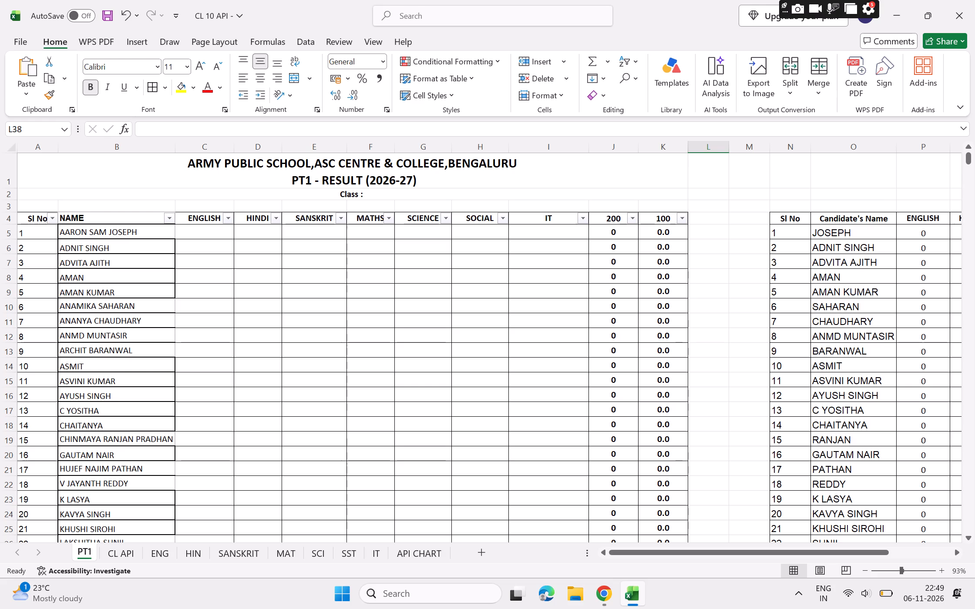
{"action": "scroll", "coordinate": [730, 380], "scroll_direction": "down", "scroll_amount": 2}
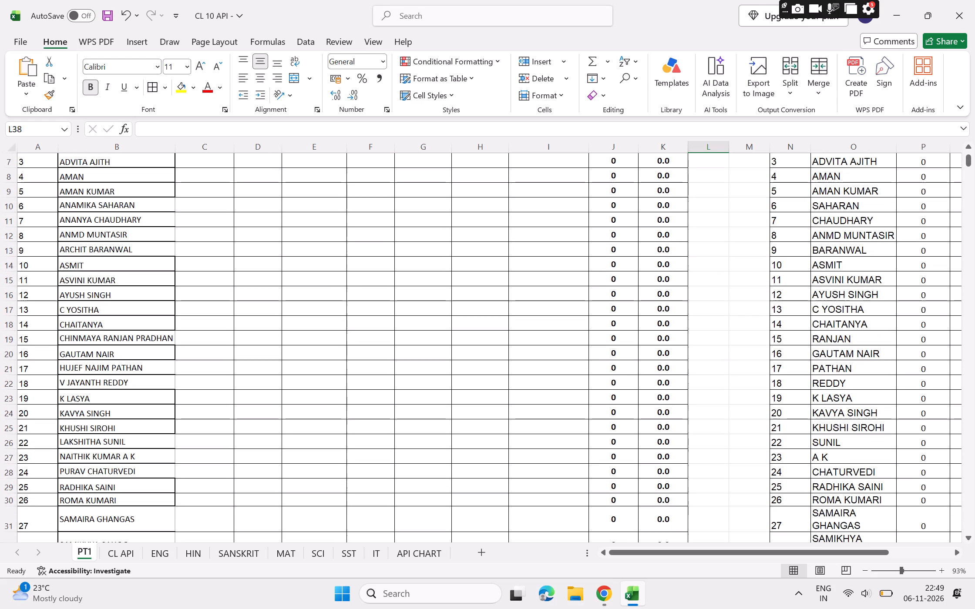
{"action": "scroll", "coordinate": [730, 380], "scroll_direction": "down", "scroll_amount": 2}
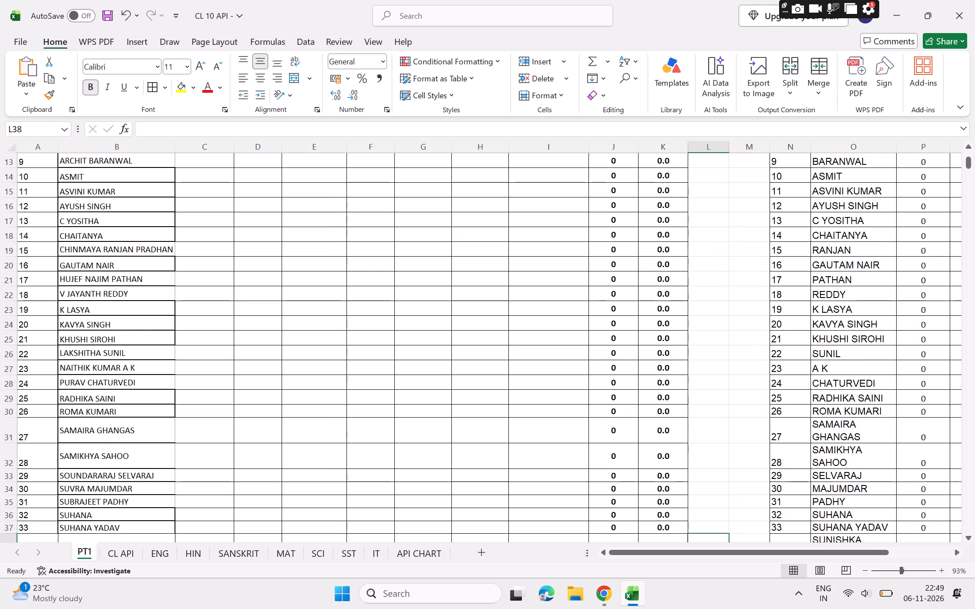
{"action": "scroll", "coordinate": [730, 378], "scroll_direction": "down", "scroll_amount": 6}
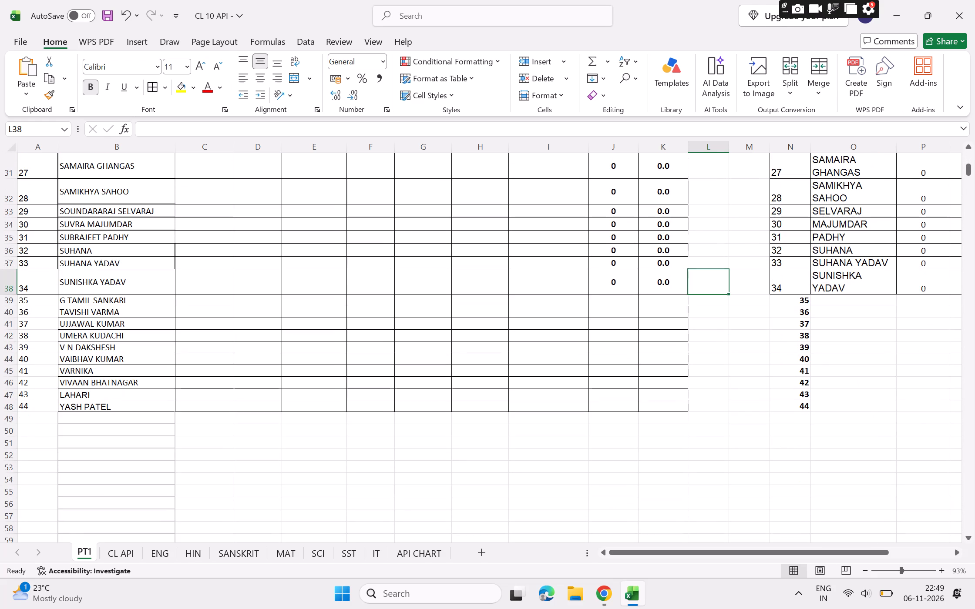
{"action": "left_click", "coordinate": [793, 295]}
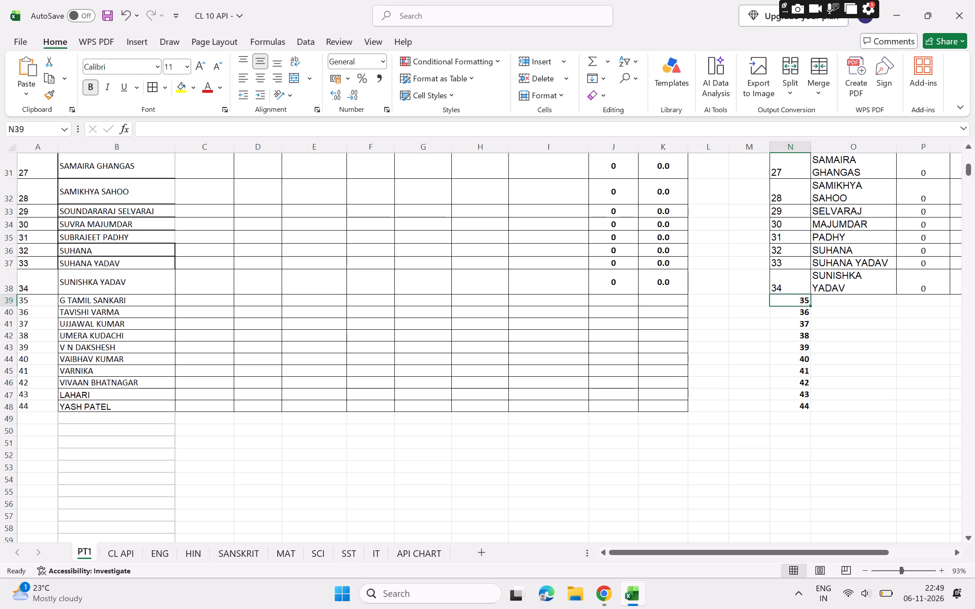
{"action": "scroll", "coordinate": [800, 298], "scroll_direction": "down", "scroll_amount": 1}
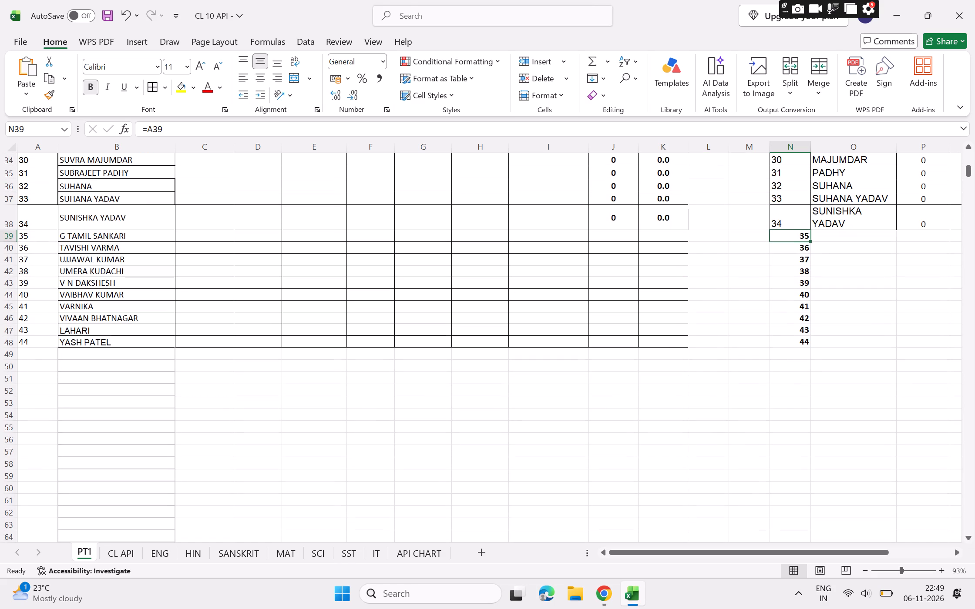
Clear the Candidate's Name column in the second PT1 table, including its header, from cell O4 to O48.
{"action": "scroll", "coordinate": [824, 258], "scroll_direction": "up", "scroll_amount": 13}
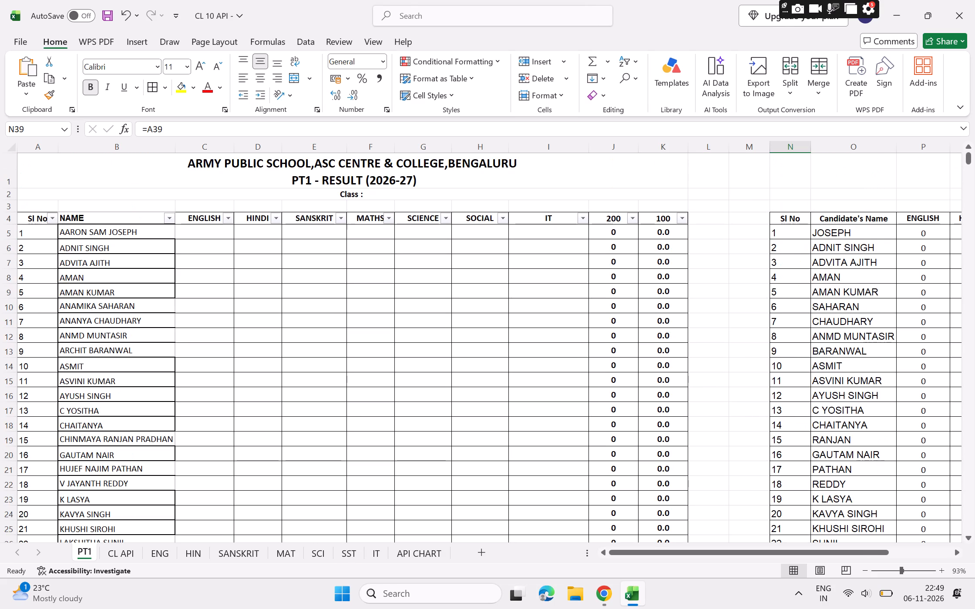
{"action": "left_click_drag", "start_coordinate": [836, 241], "coordinate": [877, 518]}
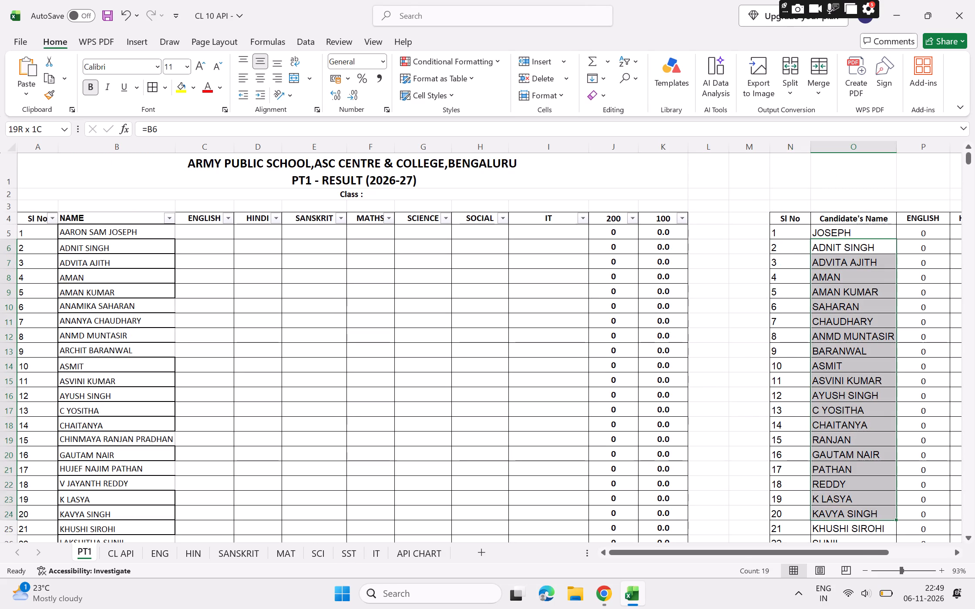
{"action": "left_click_drag", "start_coordinate": [877, 518], "coordinate": [883, 557]}
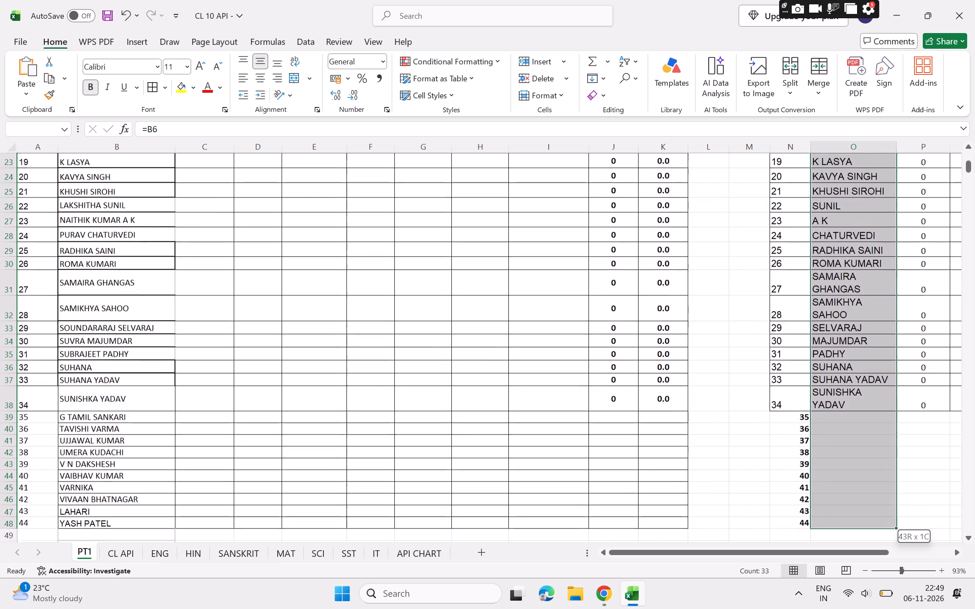
{"action": "left_click_drag", "start_coordinate": [883, 557], "coordinate": [874, 523]}
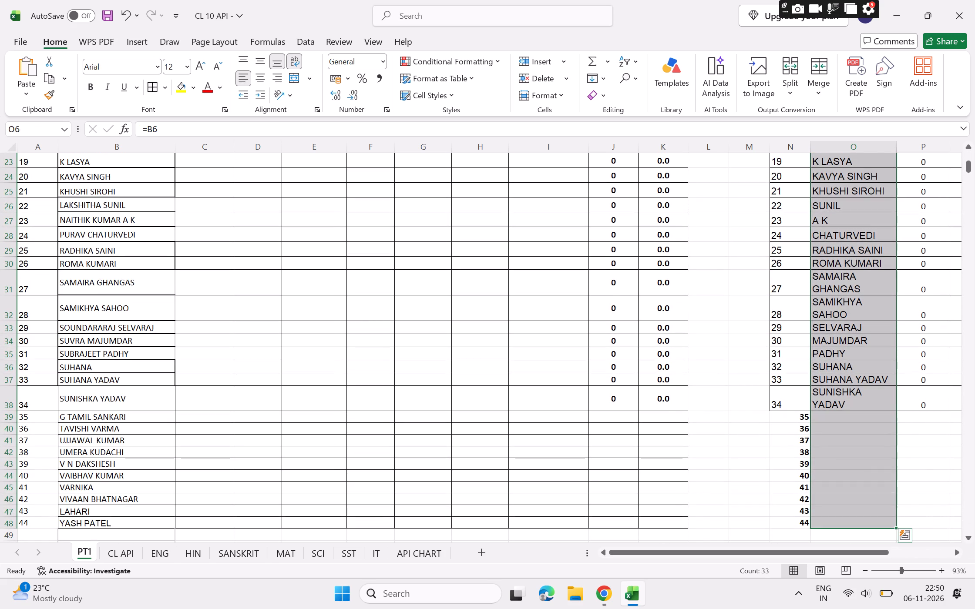
{"action": "key", "text": "Delete"}
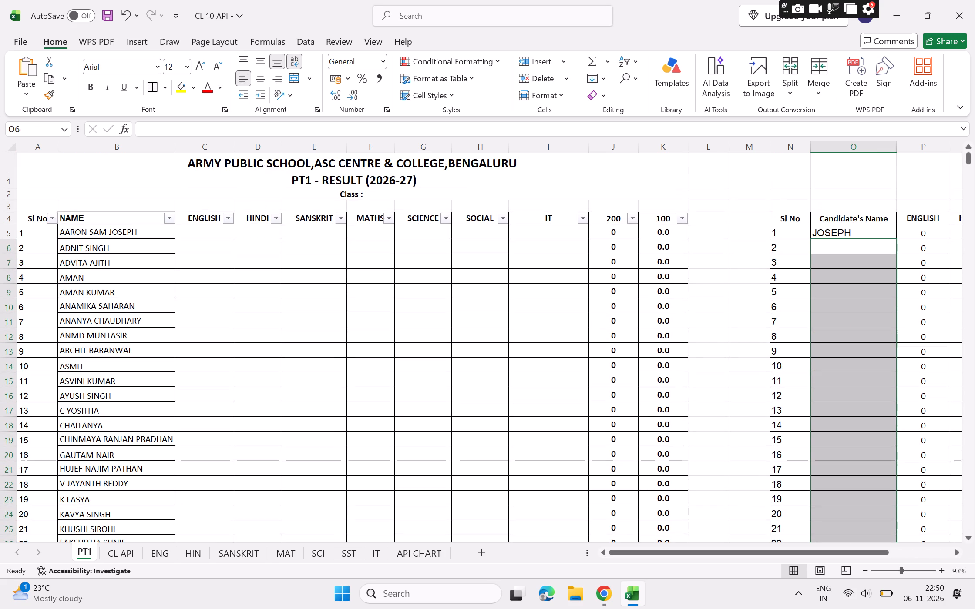
{"action": "left_click_drag", "start_coordinate": [857, 224], "coordinate": [857, 228]}
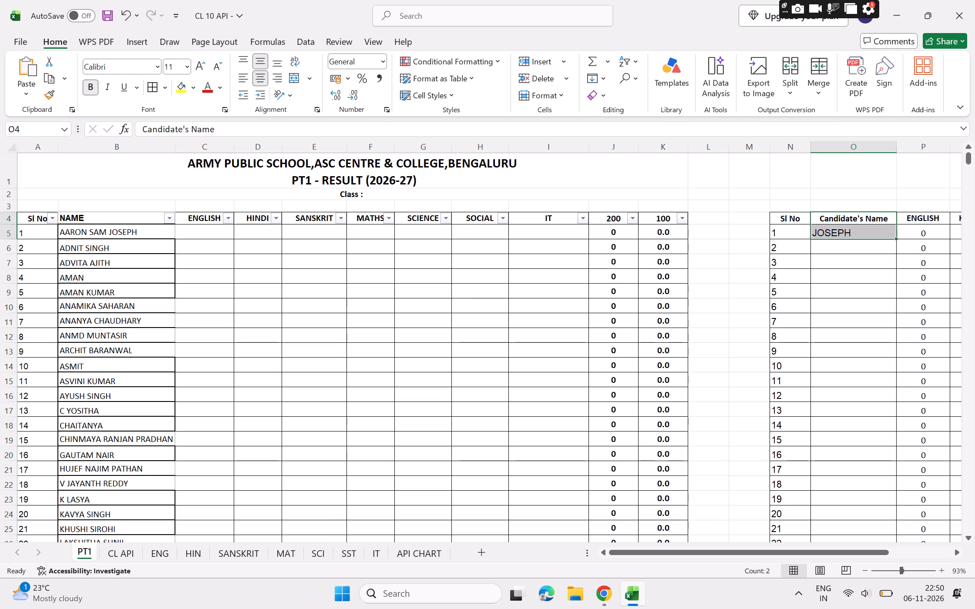
{"action": "key", "text": "Delete"}
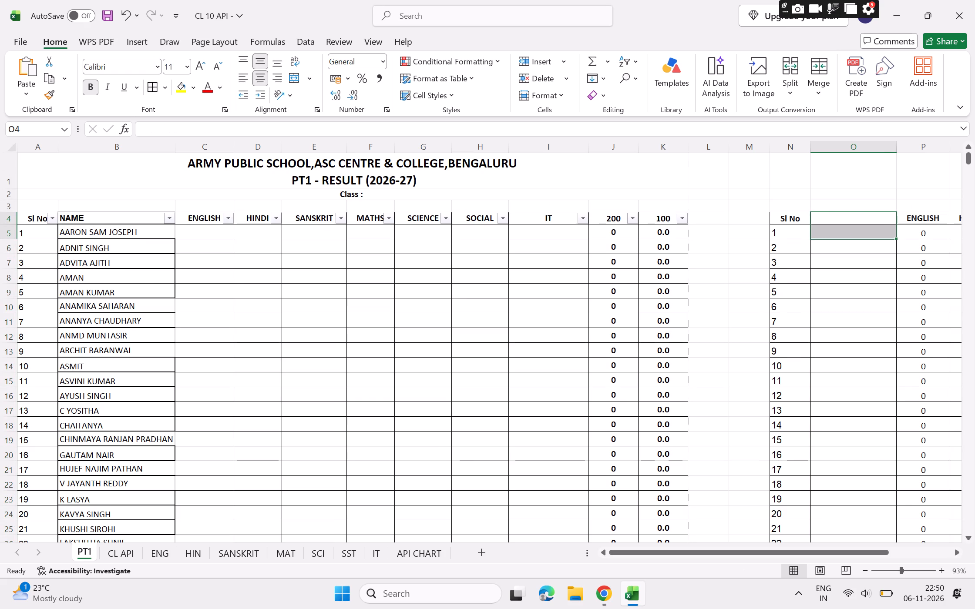
Format the serial numbers in cells N39 to N48 on the PT1 sheet as non-bold, top-aligned and left-aligned.
{"action": "scroll", "coordinate": [841, 264], "scroll_direction": "down", "scroll_amount": 7}
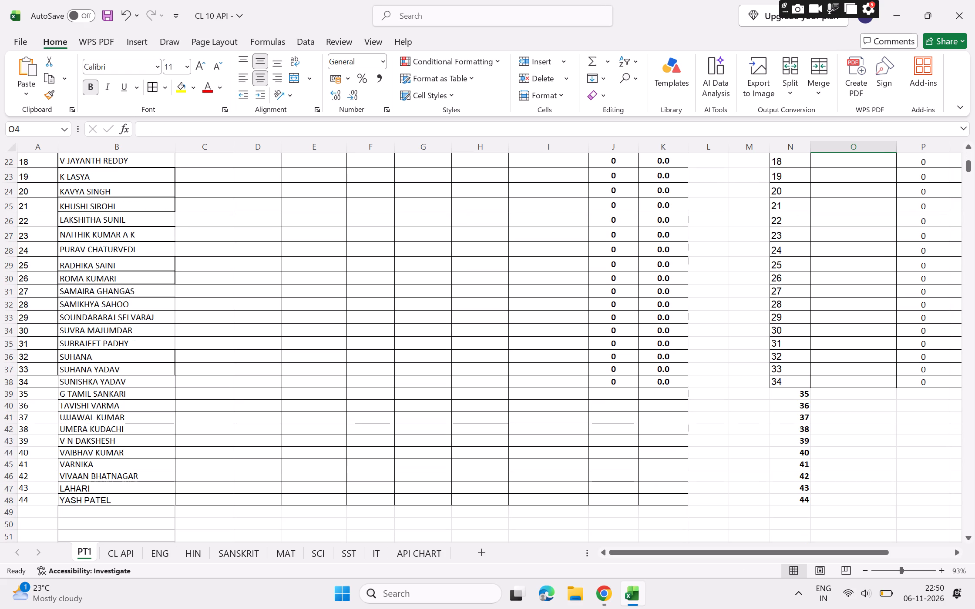
{"action": "left_click", "coordinate": [779, 395]}
{"action": "left_click_drag", "start_coordinate": [783, 392], "coordinate": [804, 495]}
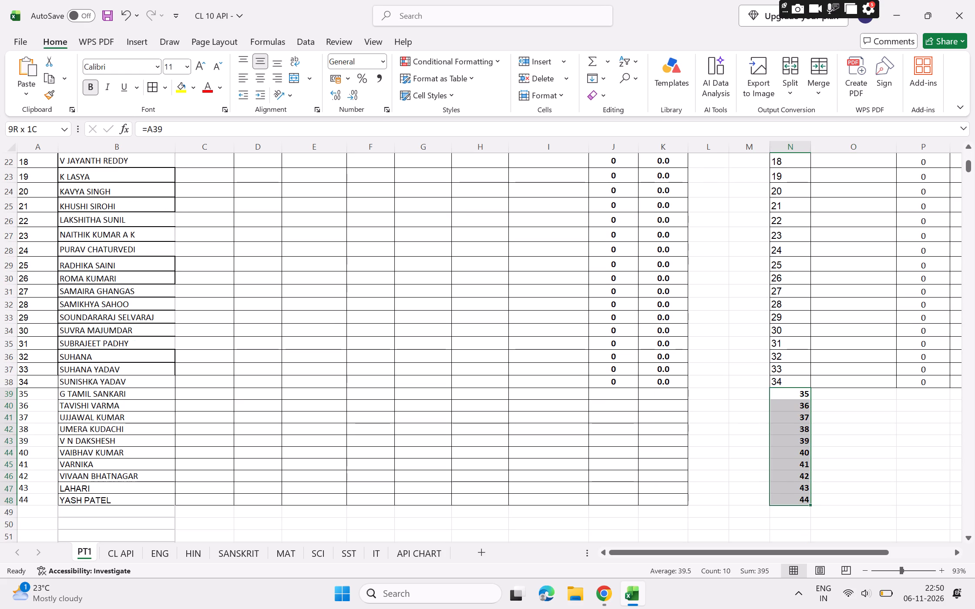
{"action": "left_click_drag", "start_coordinate": [804, 495], "coordinate": [806, 498]}
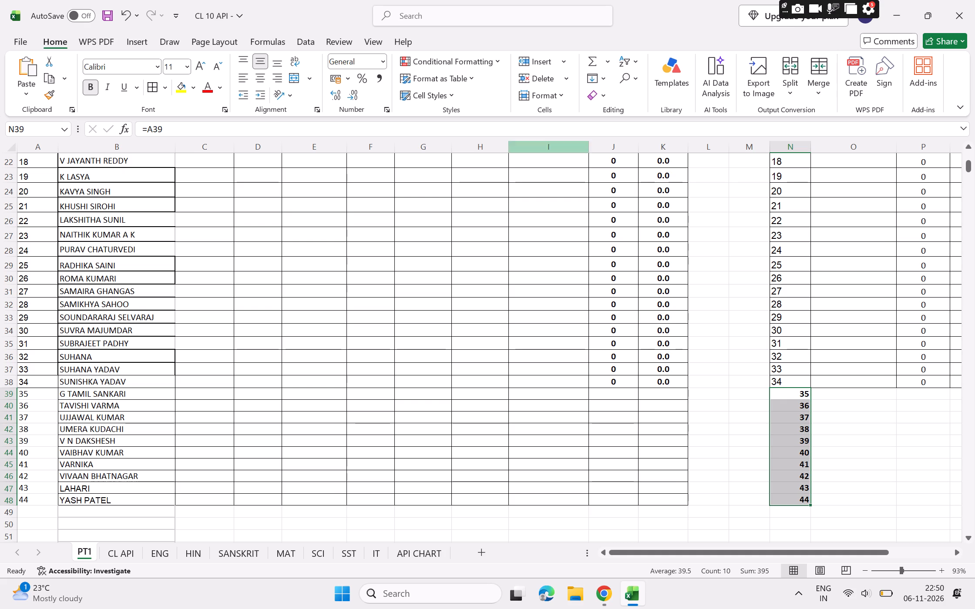
{"action": "left_click", "coordinate": [242, 64]}
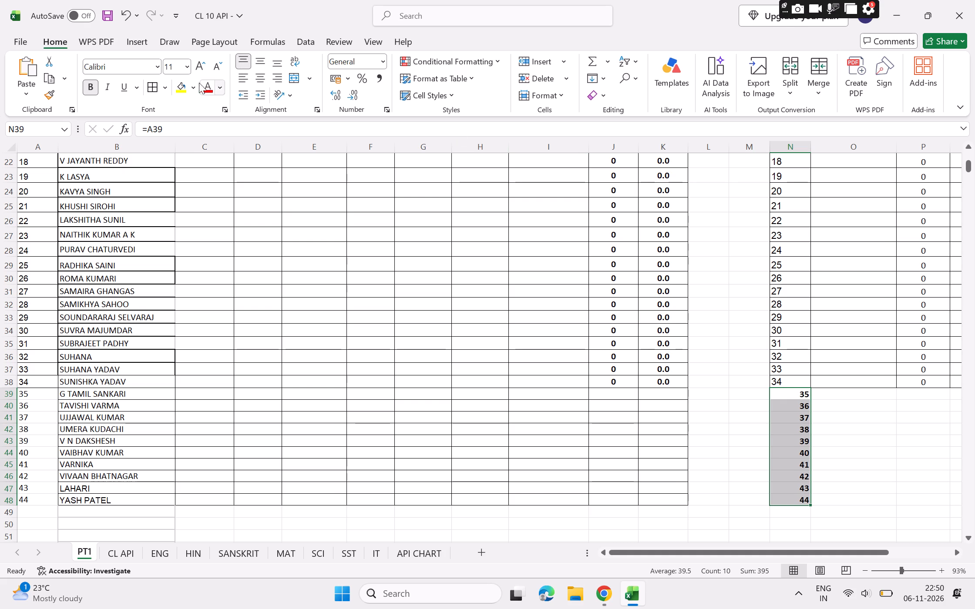
{"action": "left_click", "coordinate": [87, 90]}
{"action": "left_click", "coordinate": [243, 81]}
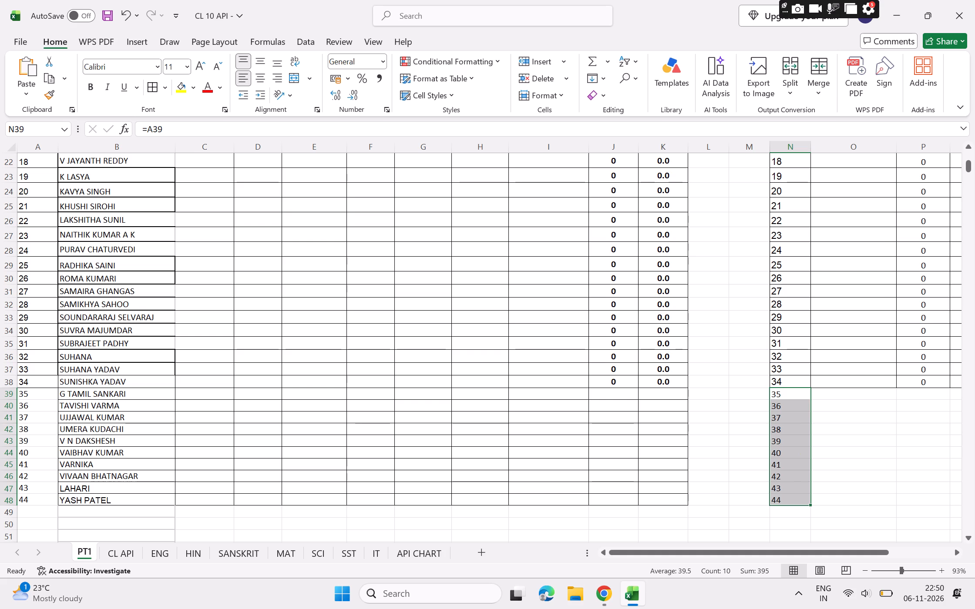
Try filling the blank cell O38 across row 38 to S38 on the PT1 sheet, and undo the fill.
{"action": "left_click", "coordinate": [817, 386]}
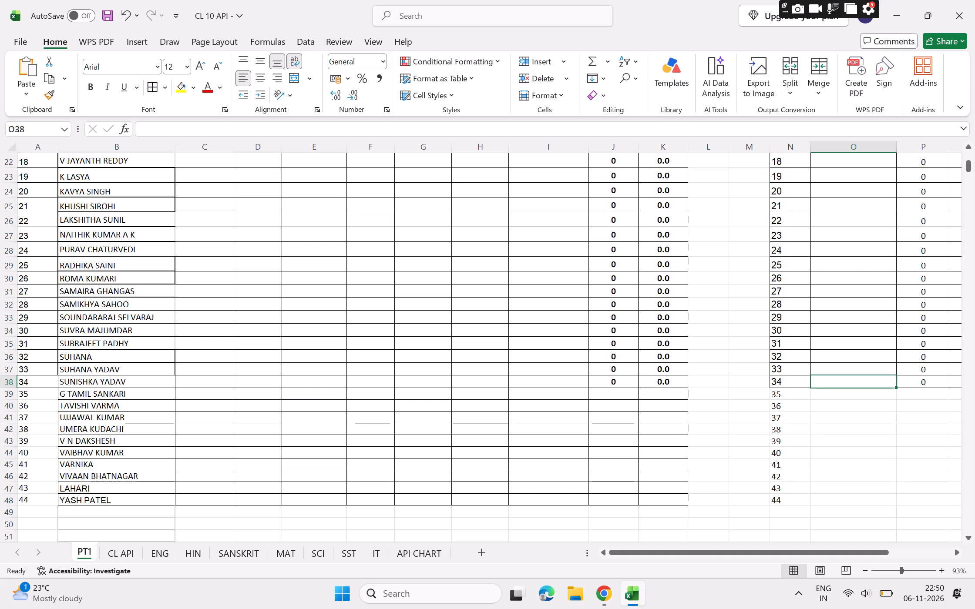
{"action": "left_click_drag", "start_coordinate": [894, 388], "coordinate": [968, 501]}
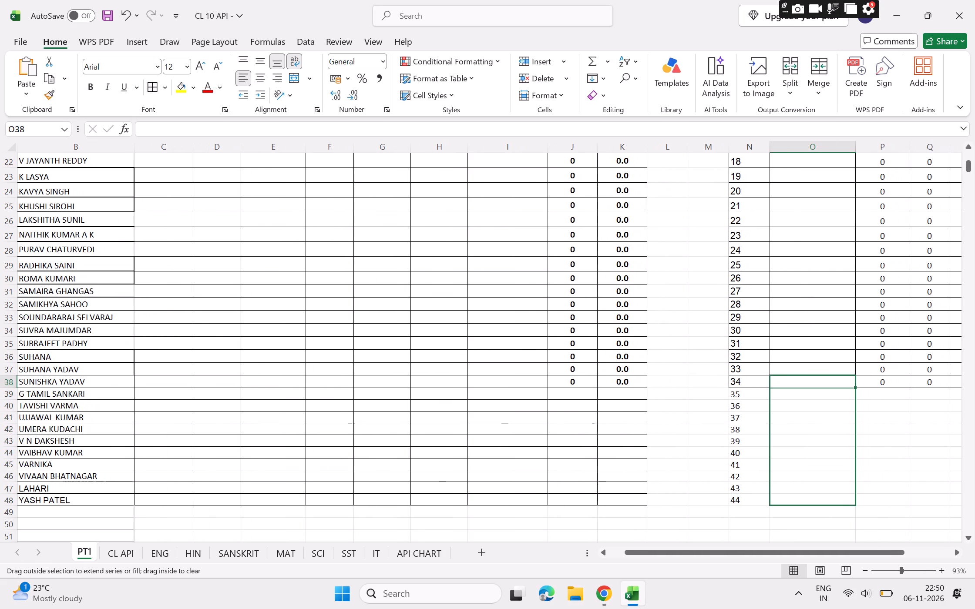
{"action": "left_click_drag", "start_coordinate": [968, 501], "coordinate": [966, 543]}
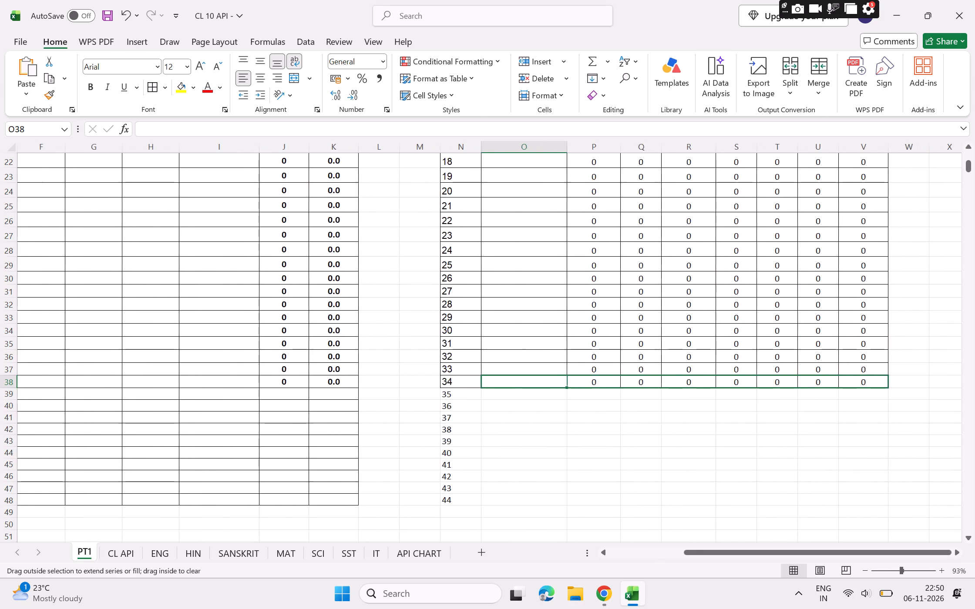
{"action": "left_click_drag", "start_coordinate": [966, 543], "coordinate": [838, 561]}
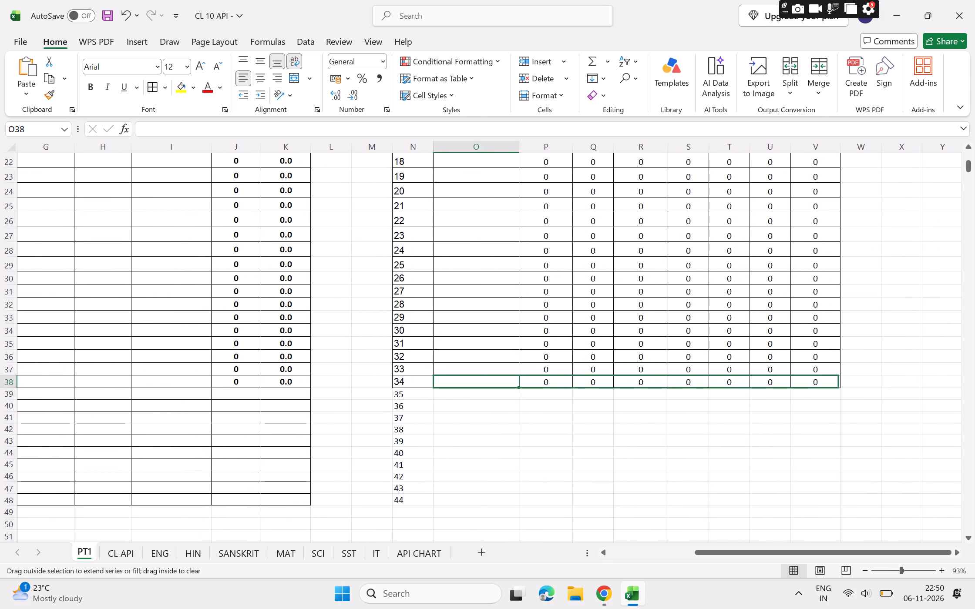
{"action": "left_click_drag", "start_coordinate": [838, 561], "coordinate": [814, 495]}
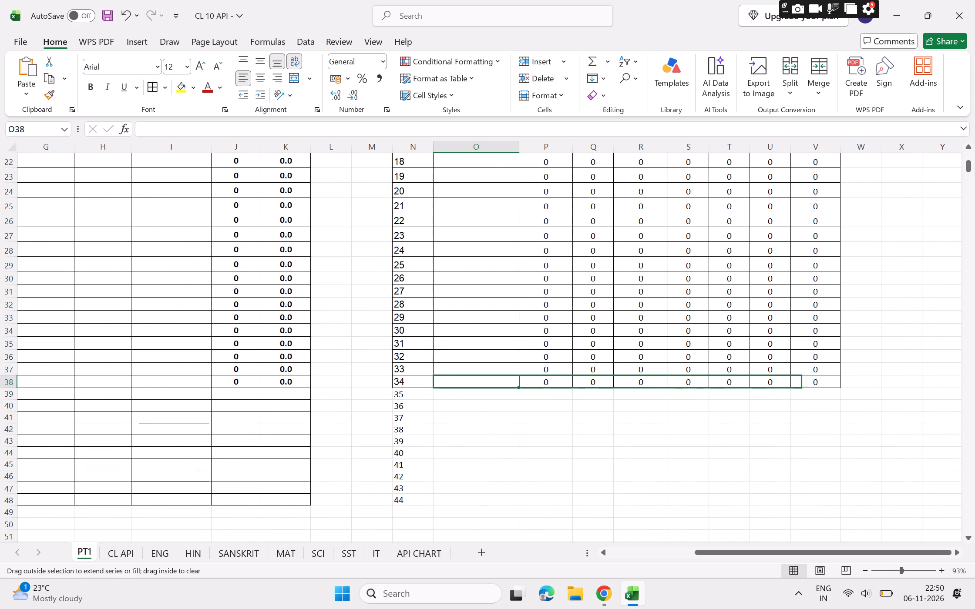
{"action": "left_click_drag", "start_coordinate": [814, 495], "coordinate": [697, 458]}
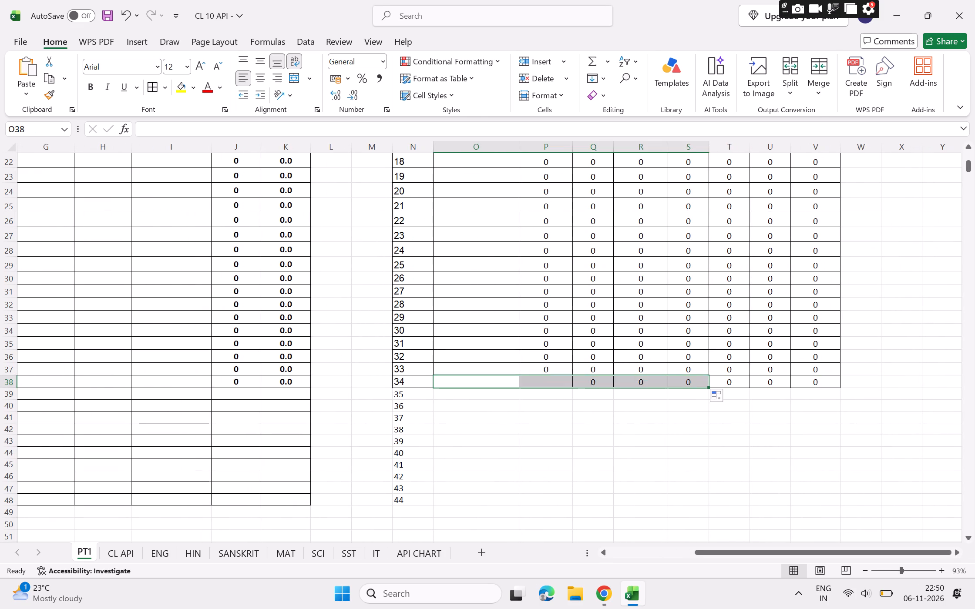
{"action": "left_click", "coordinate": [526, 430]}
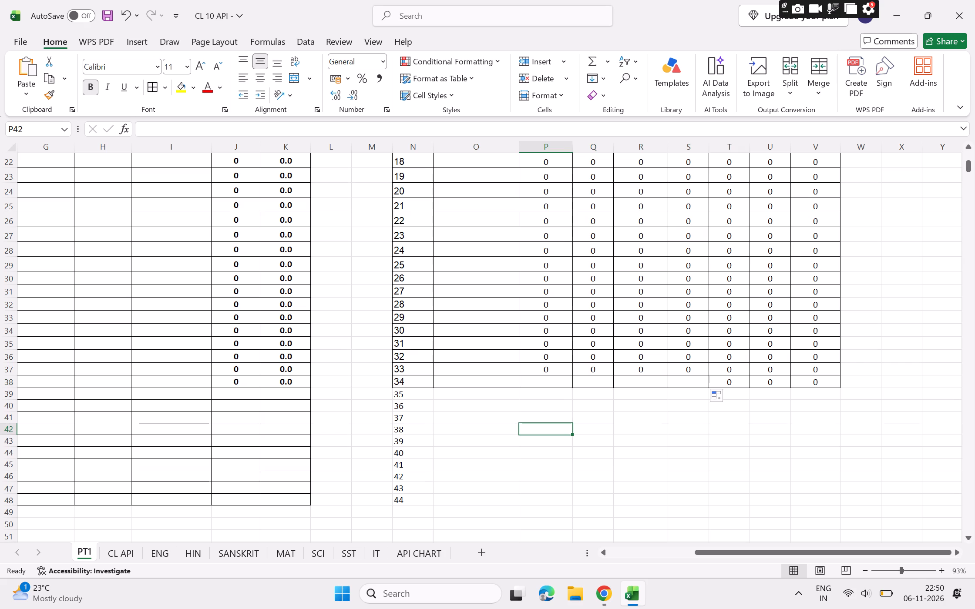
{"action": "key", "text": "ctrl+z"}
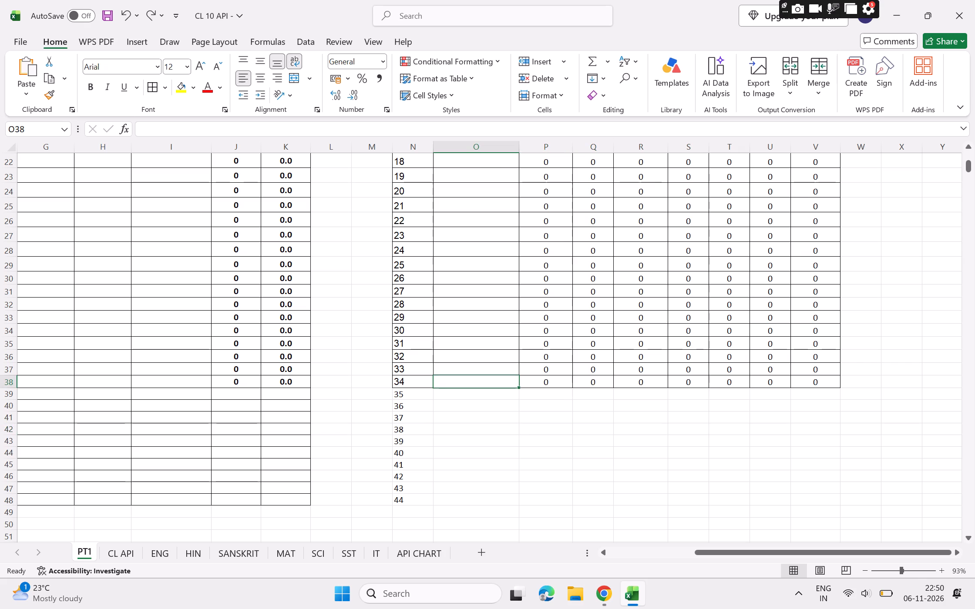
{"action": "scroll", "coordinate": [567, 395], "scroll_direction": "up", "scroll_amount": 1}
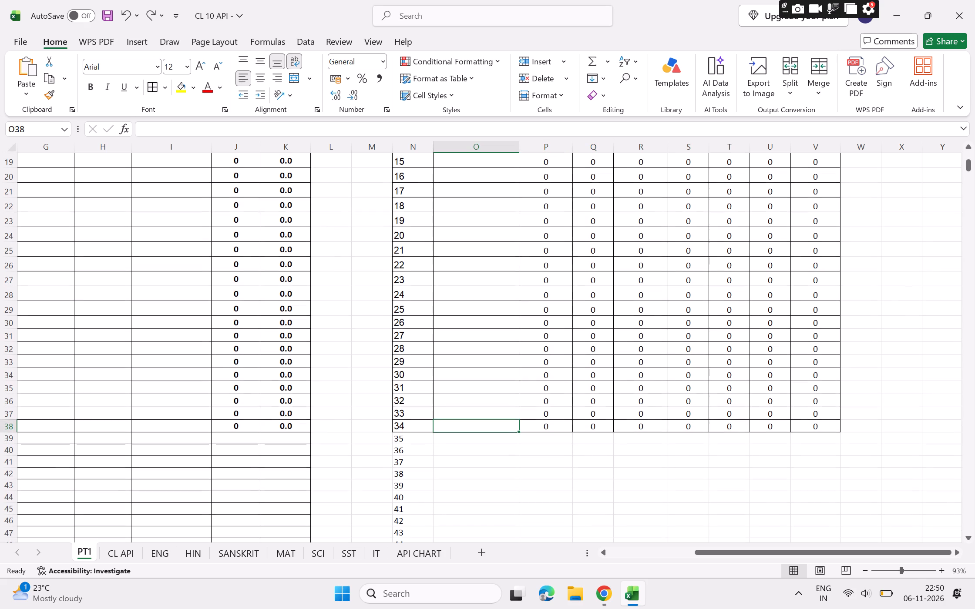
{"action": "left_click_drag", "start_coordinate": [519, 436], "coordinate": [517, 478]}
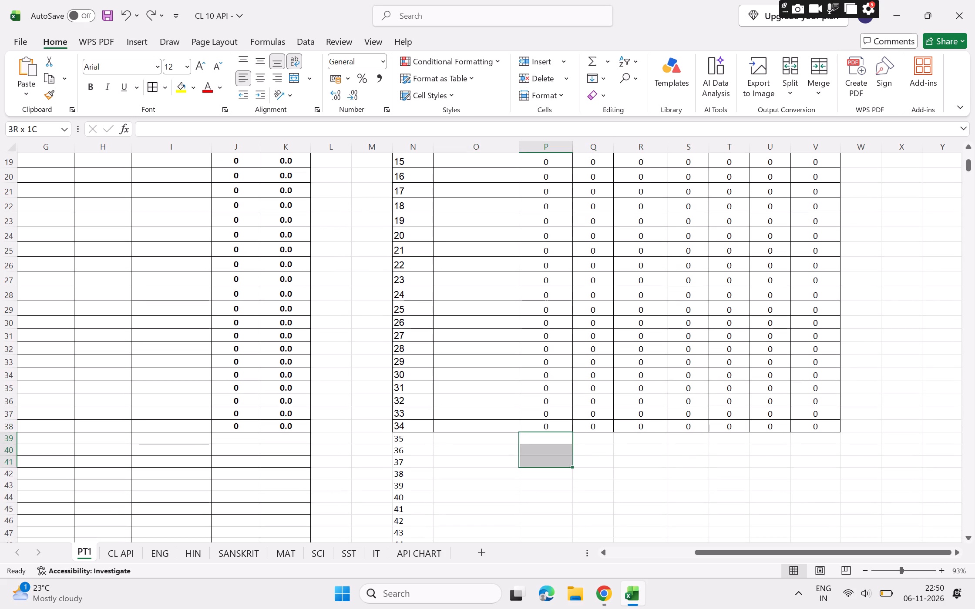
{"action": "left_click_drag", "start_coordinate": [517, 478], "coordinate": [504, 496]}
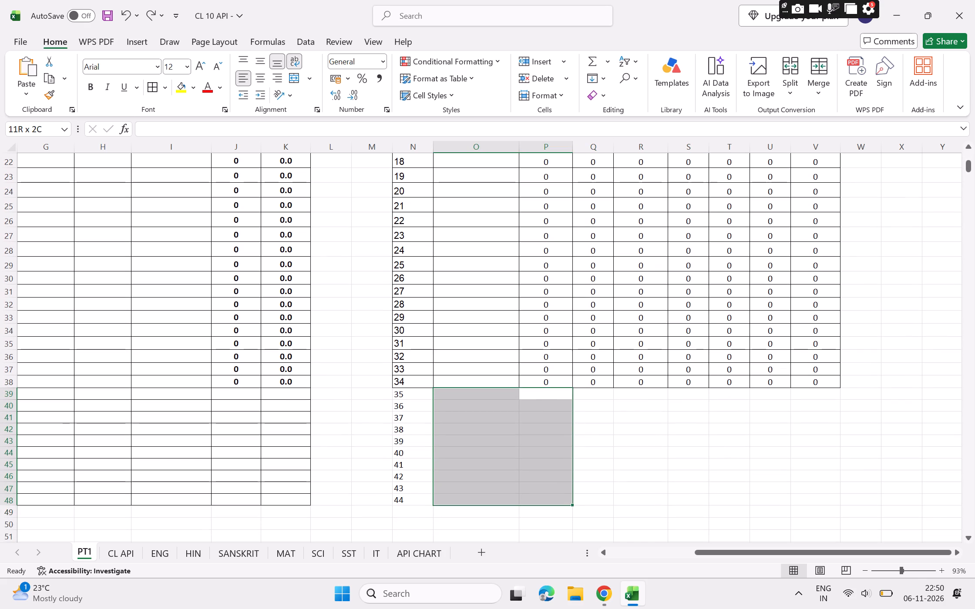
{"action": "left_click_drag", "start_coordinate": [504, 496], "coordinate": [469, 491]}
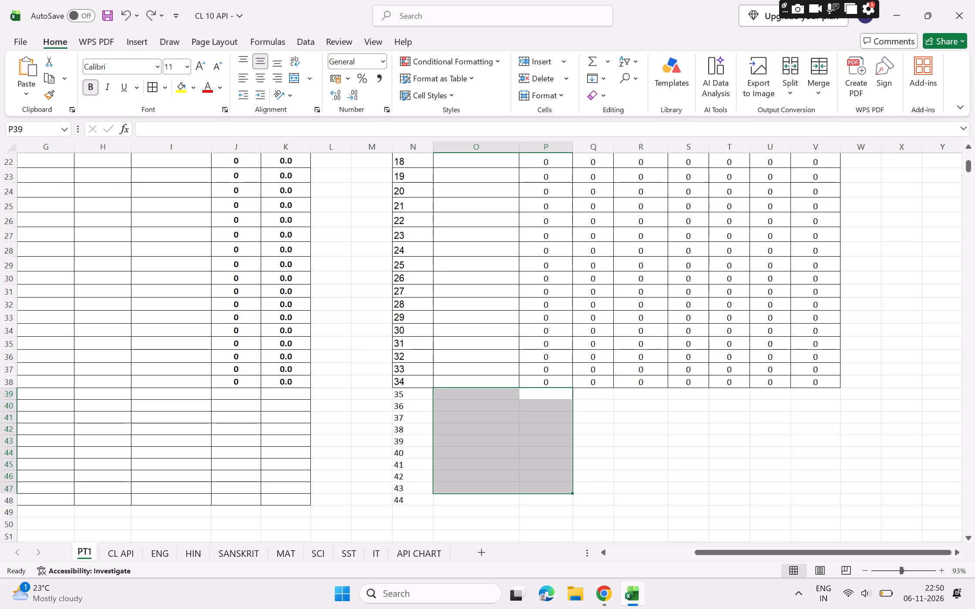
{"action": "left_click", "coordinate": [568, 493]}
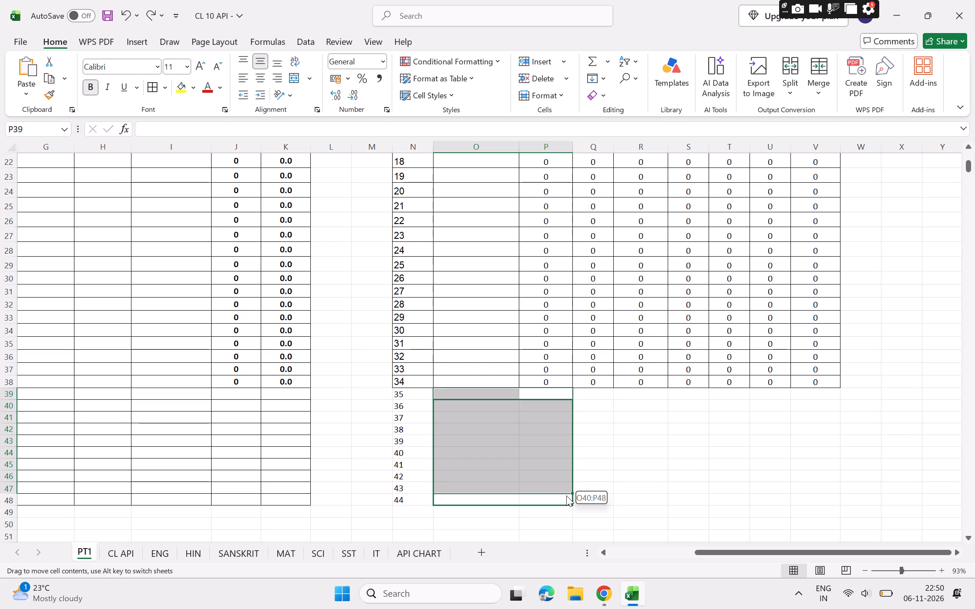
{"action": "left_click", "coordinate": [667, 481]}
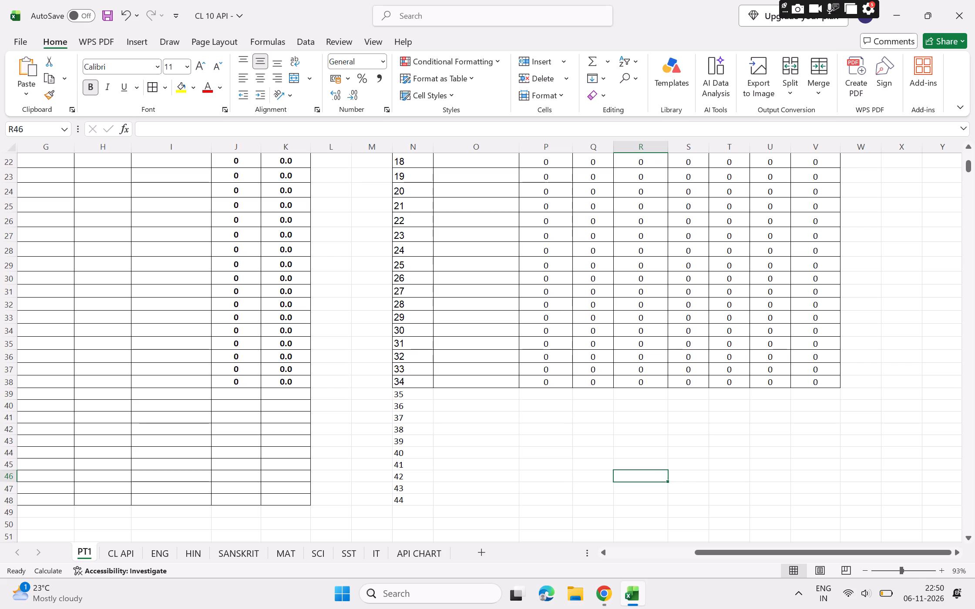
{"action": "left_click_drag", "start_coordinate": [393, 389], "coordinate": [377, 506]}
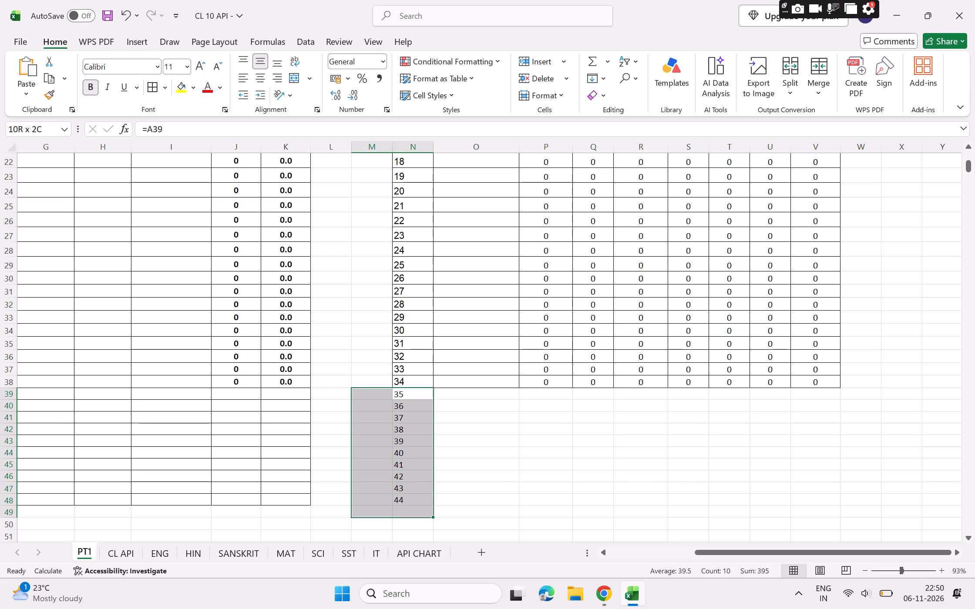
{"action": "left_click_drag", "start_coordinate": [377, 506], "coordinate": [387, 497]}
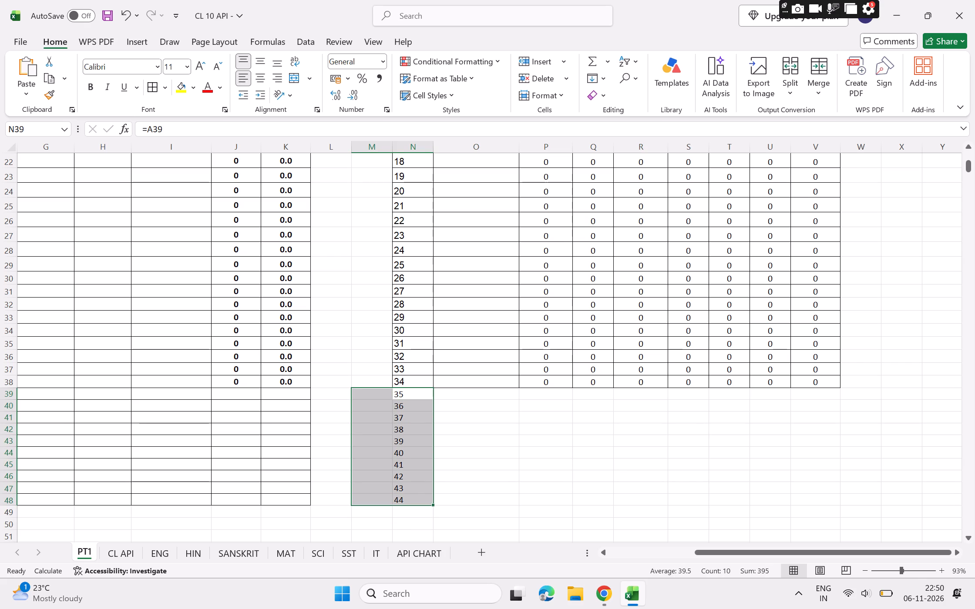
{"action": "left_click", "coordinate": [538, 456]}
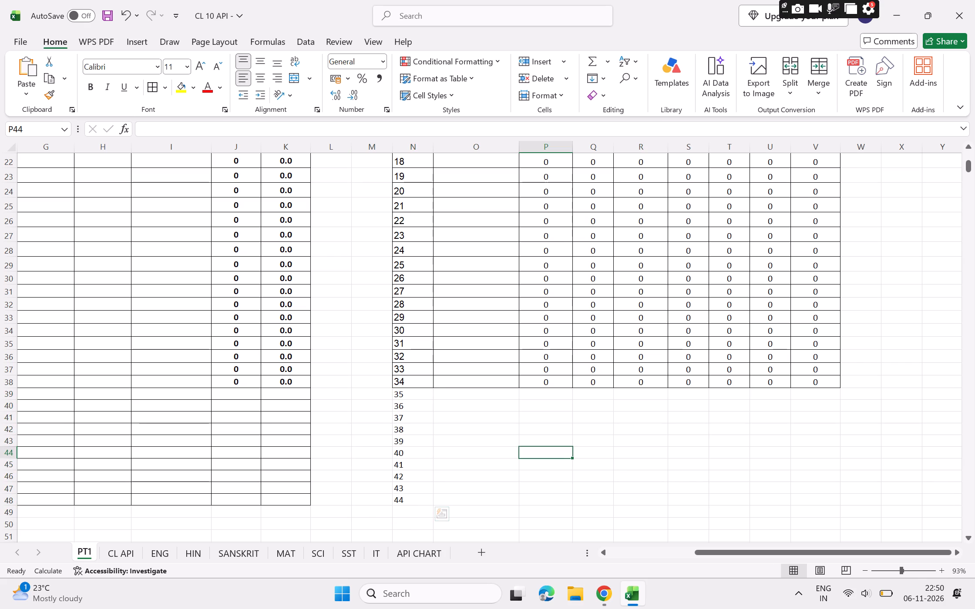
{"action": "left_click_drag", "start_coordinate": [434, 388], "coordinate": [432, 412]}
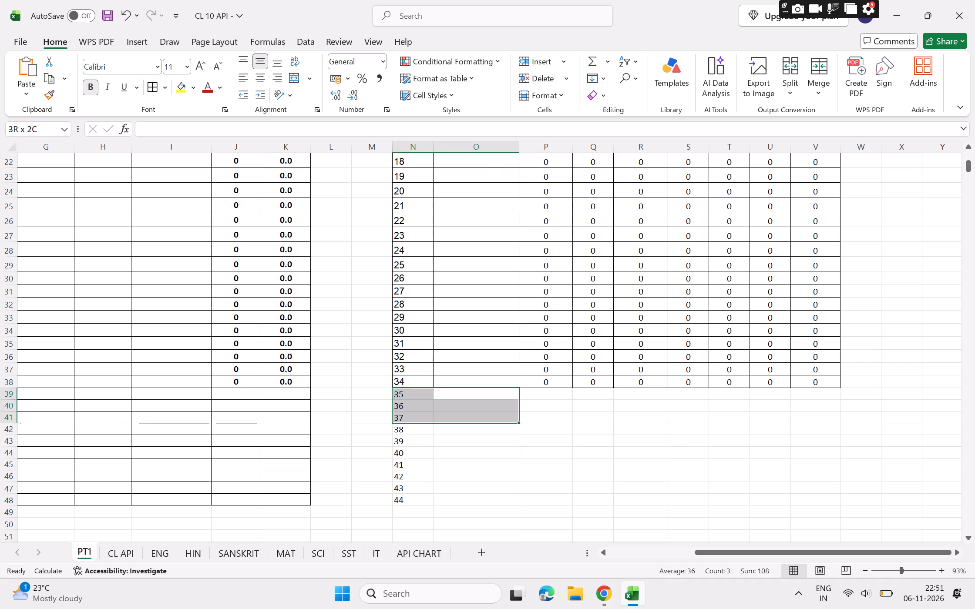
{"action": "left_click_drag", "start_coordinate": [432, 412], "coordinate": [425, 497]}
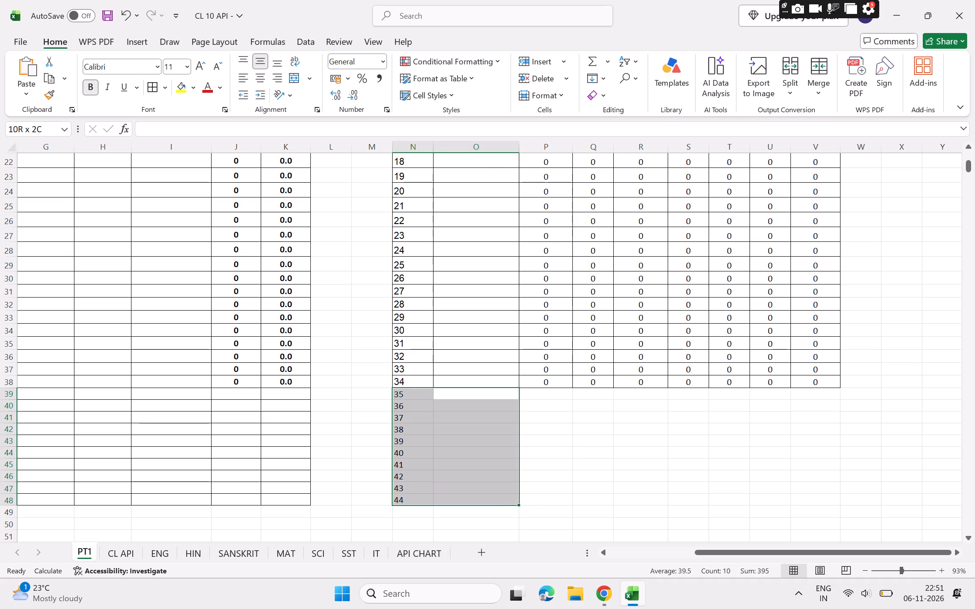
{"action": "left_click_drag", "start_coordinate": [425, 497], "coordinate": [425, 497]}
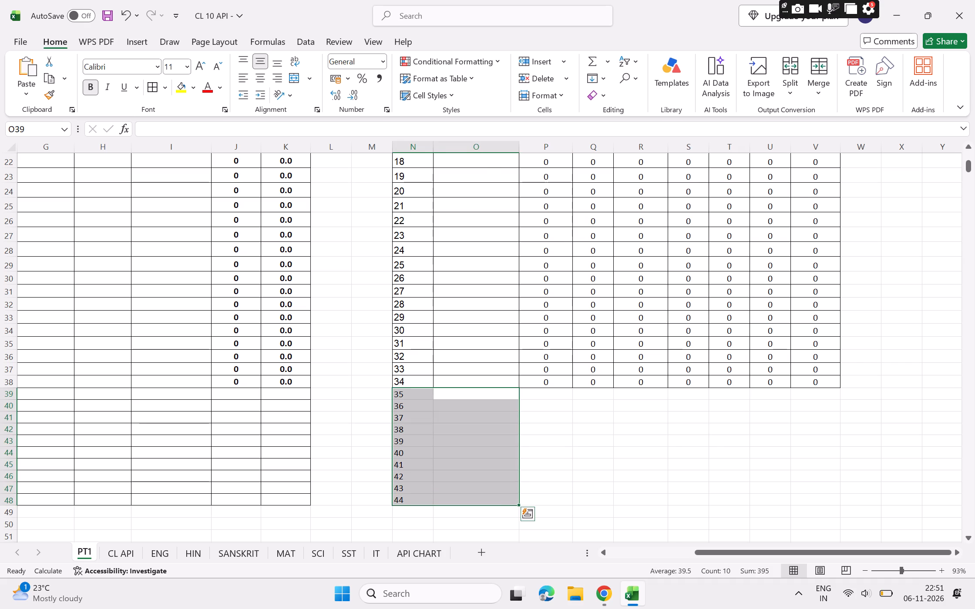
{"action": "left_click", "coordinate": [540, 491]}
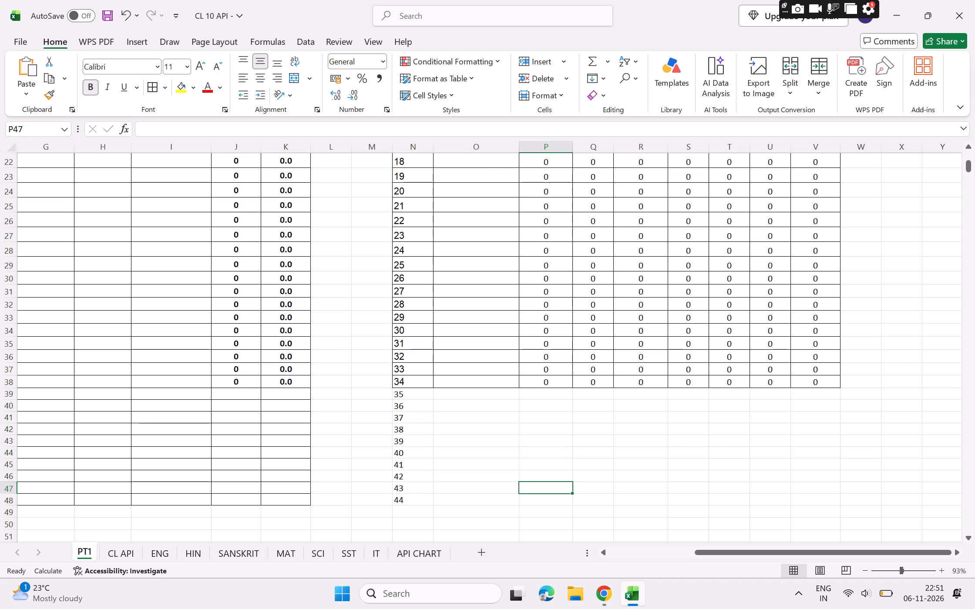
Select the second PT1 table's block from cell N38, across its columns and down through the added serial-number rows.
{"action": "scroll", "coordinate": [541, 493], "scroll_direction": "up", "scroll_amount": 4}
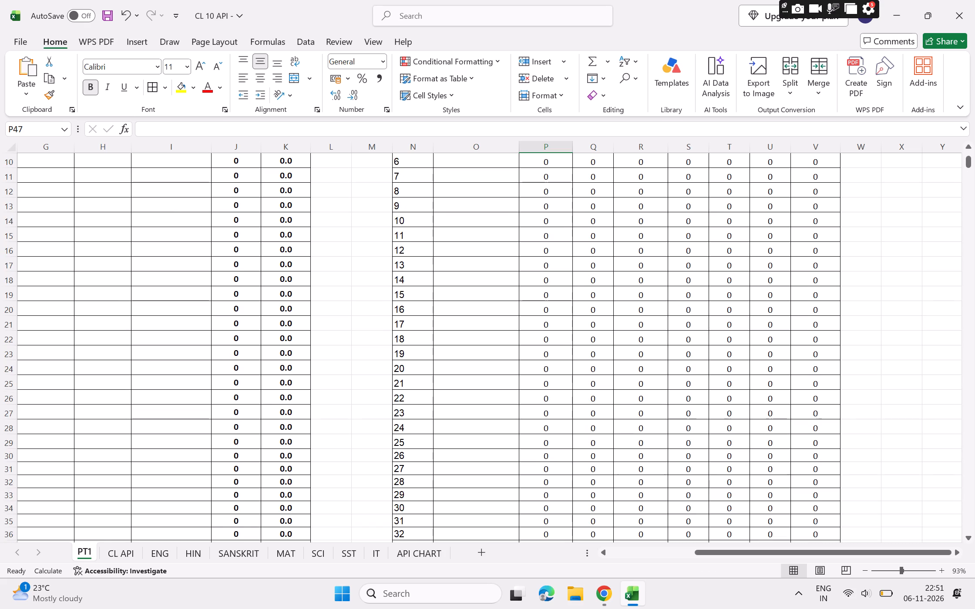
{"action": "scroll", "coordinate": [544, 494], "scroll_direction": "up", "scroll_amount": 5}
{"action": "scroll", "coordinate": [238, 469], "scroll_direction": "down", "scroll_amount": 9}
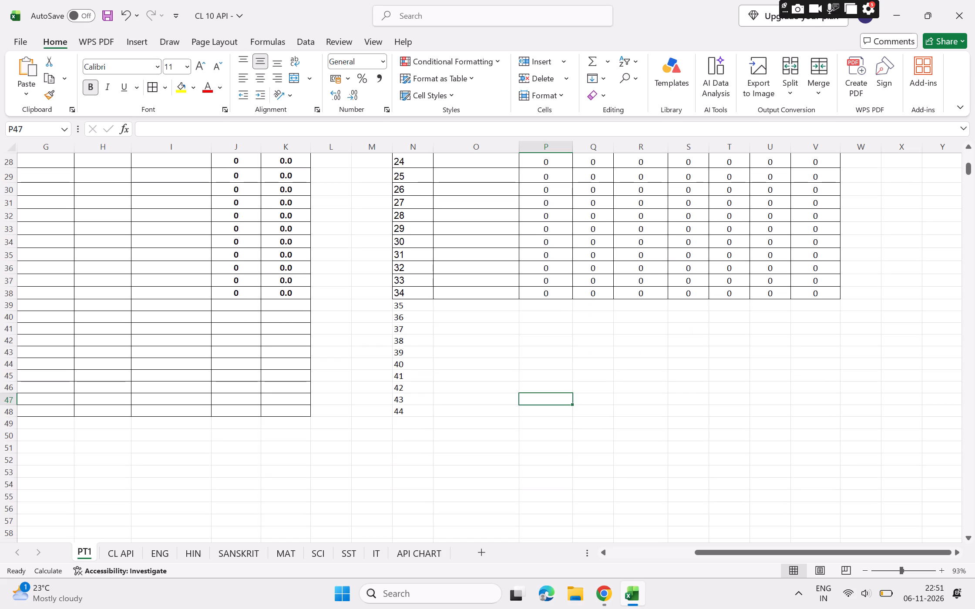
{"action": "left_click", "coordinate": [395, 299]}
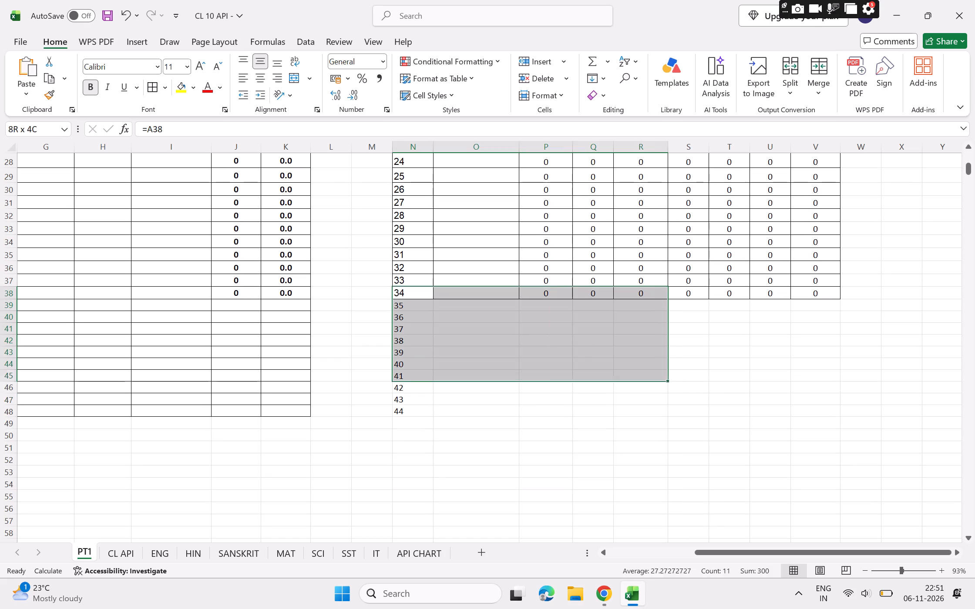